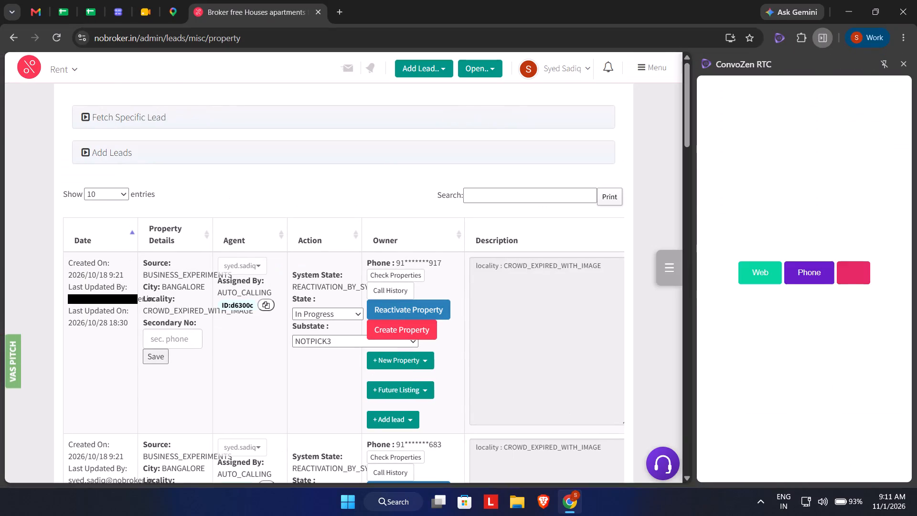
Reload the property leads page.
left_click(56, 34)
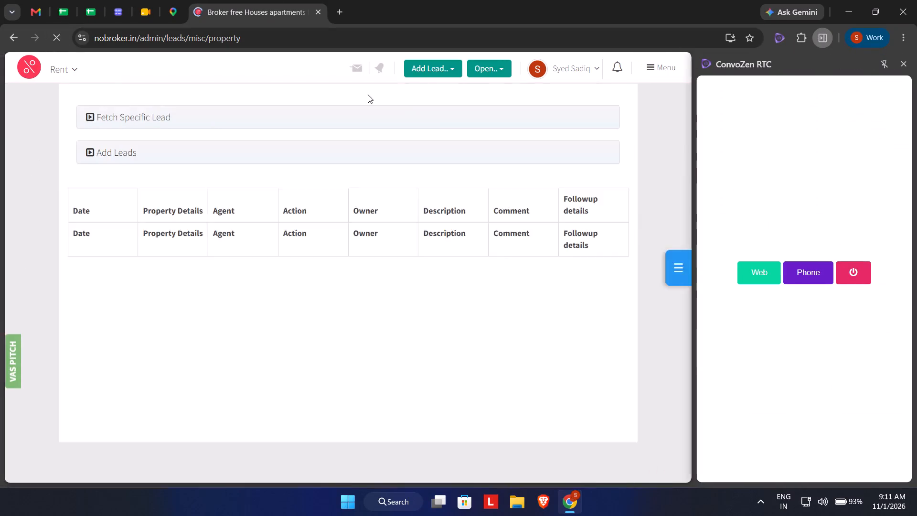
Choose the Web calling mode in ConvoZen RTC.
left_click(771, 279)
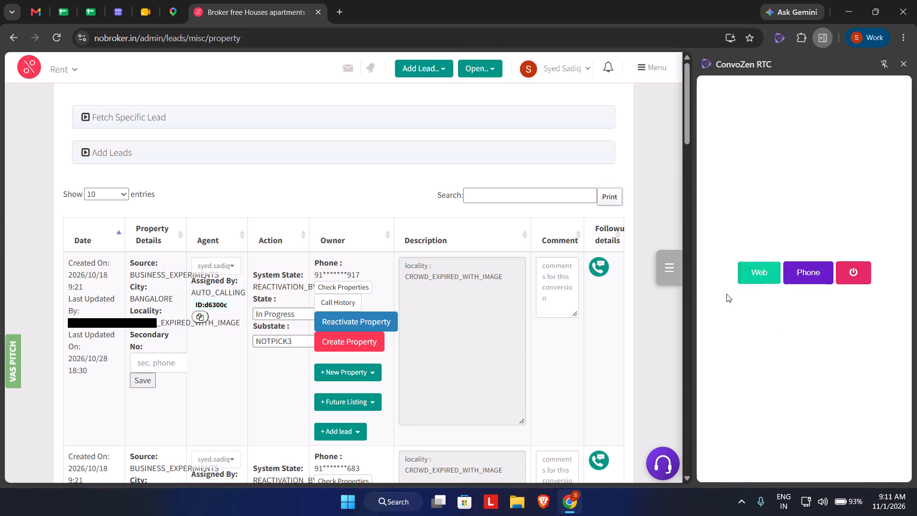
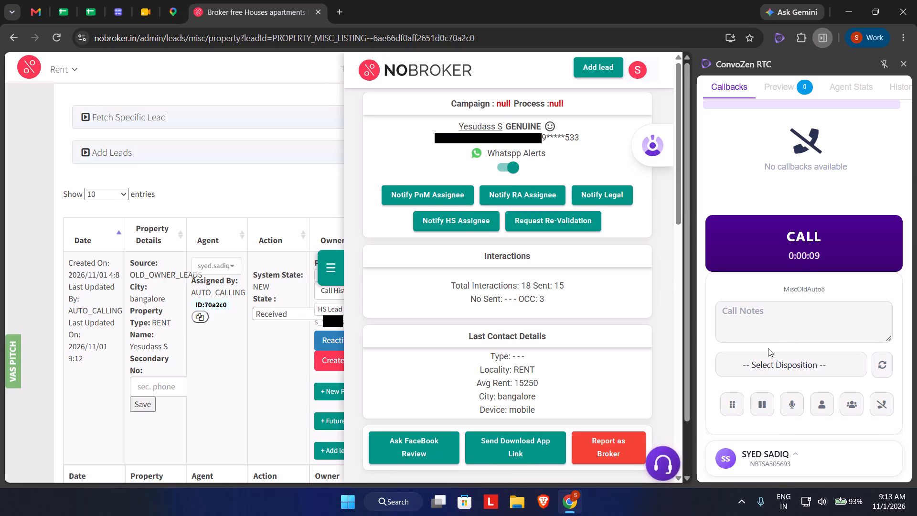
Set the property lead's state to In Progress with the substate NOTPICK.
left_click(305, 322)
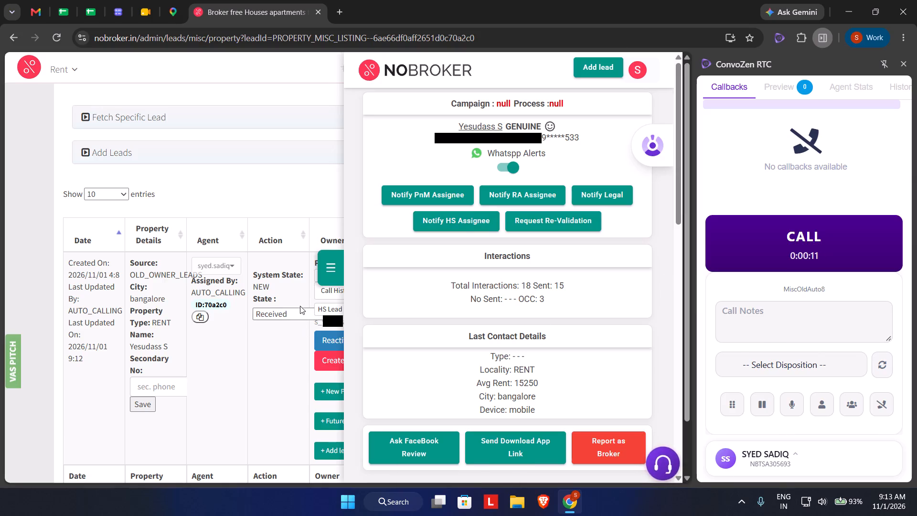
left_click(300, 305)
left_click(297, 317)
left_click(289, 345)
left_click(285, 334)
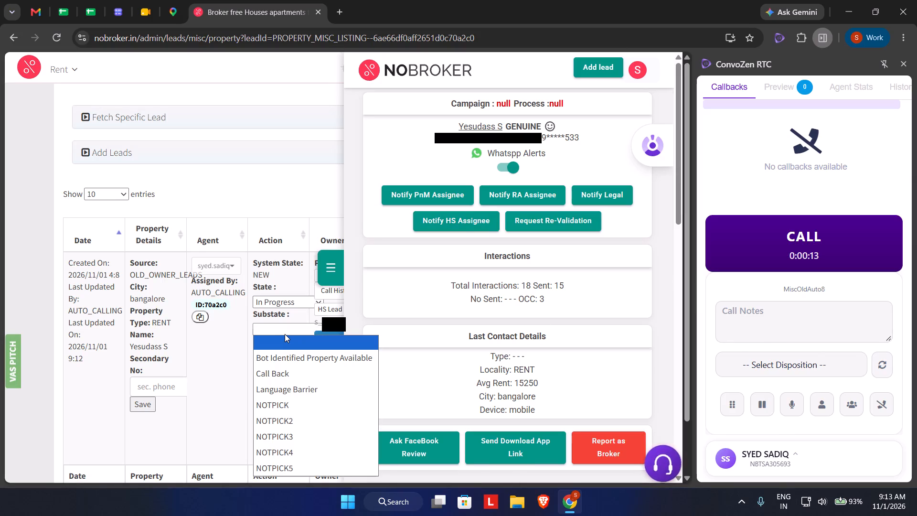
left_click(304, 404)
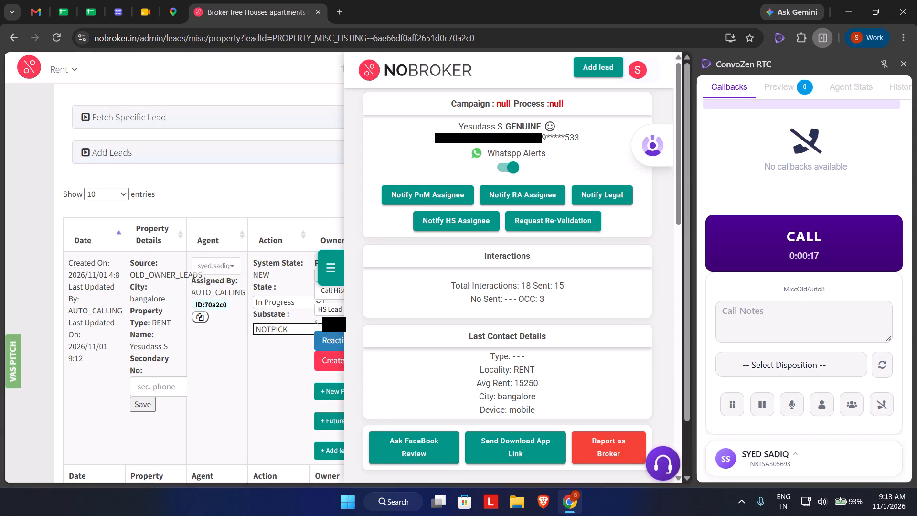
Set the call disposition to Outbound, Not Picked, Voice Mail in ConvoZen RTC.
left_click(769, 368)
left_click(765, 419)
left_click(780, 364)
left_click(783, 404)
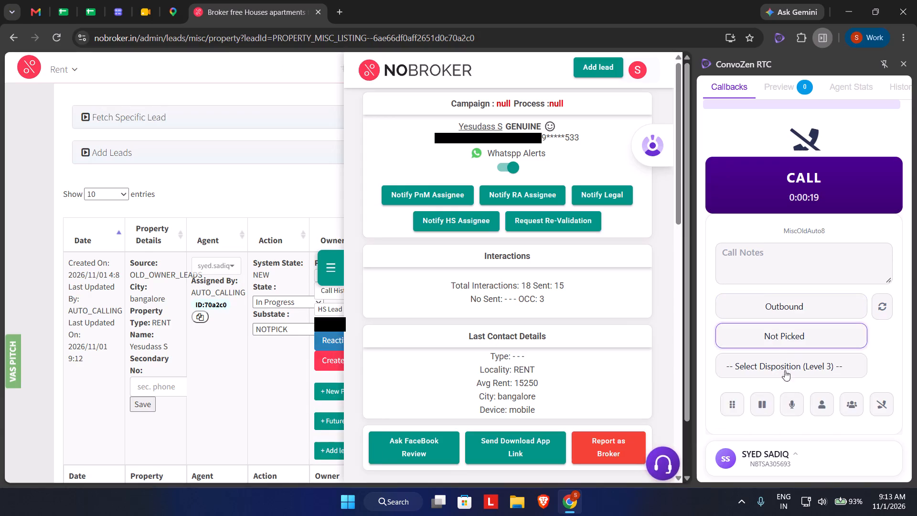
left_click(788, 357)
left_click(778, 451)
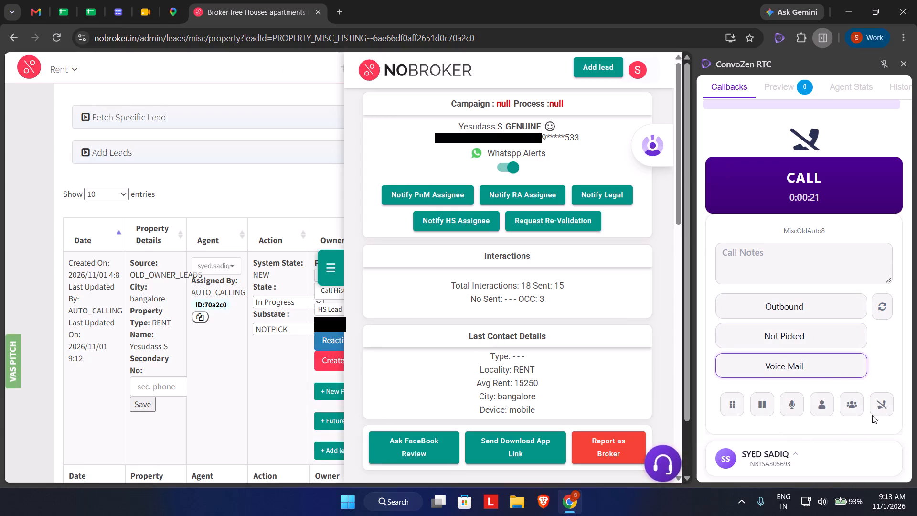
End the current call in ConvoZen RTC.
left_click(872, 415)
left_click(880, 406)
left_click(779, 401)
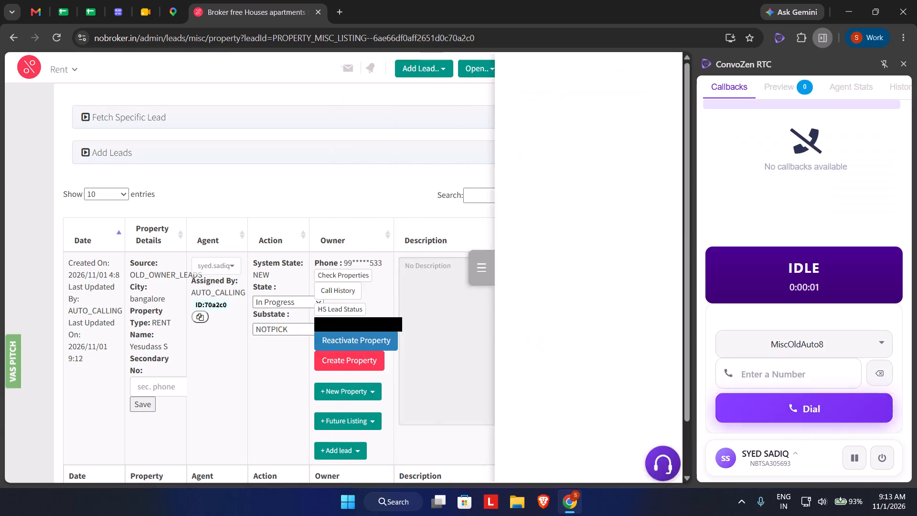
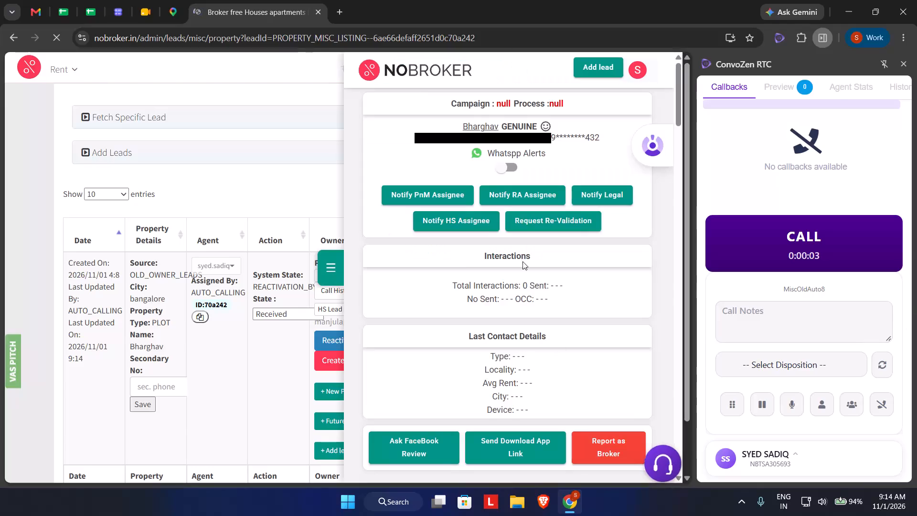
Set the plot lead's state to Rejected with the substate Rented Out.
scroll(551, 317, "down", 4)
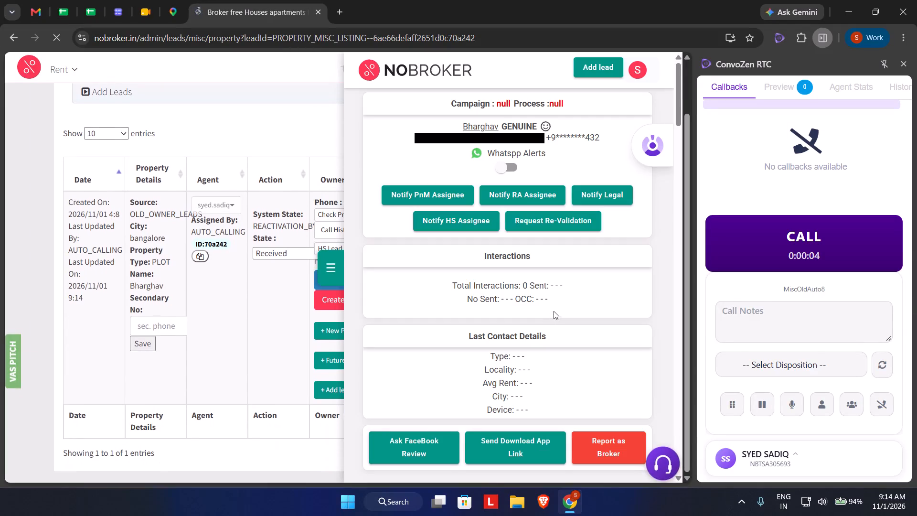
scroll(554, 311, "down", 4)
scroll(512, 287, "down", 4)
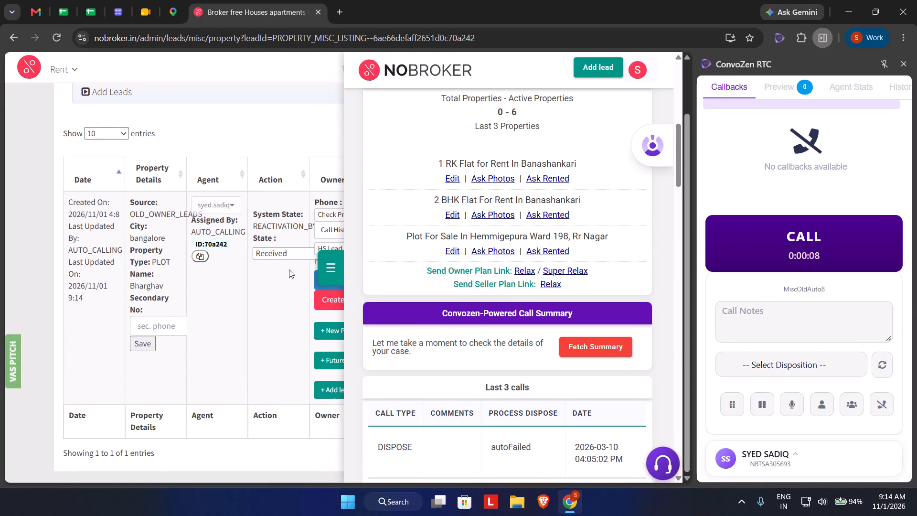
double_click(293, 252)
left_click(293, 253)
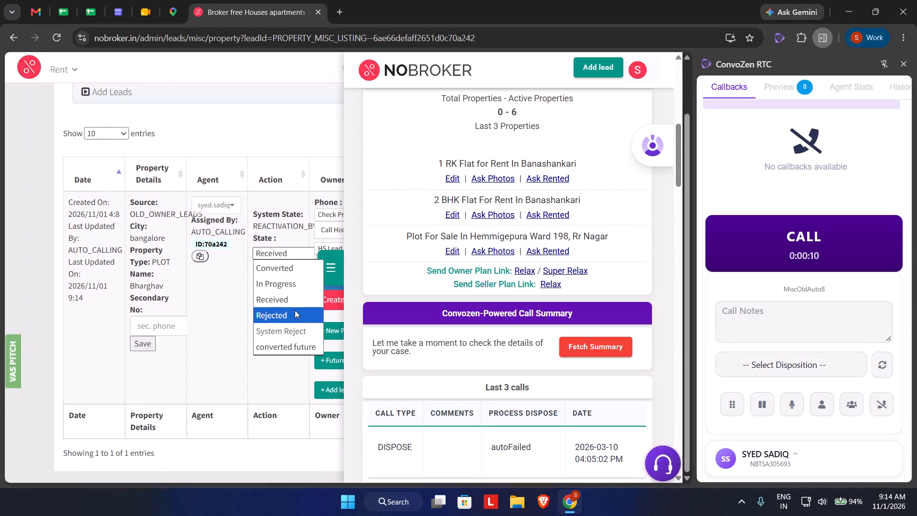
left_click(295, 310)
left_click(283, 266)
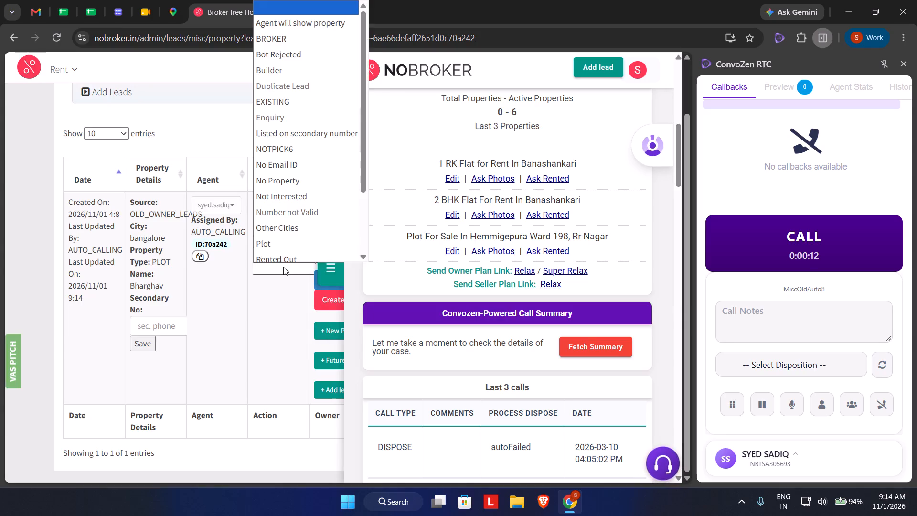
left_click(282, 254)
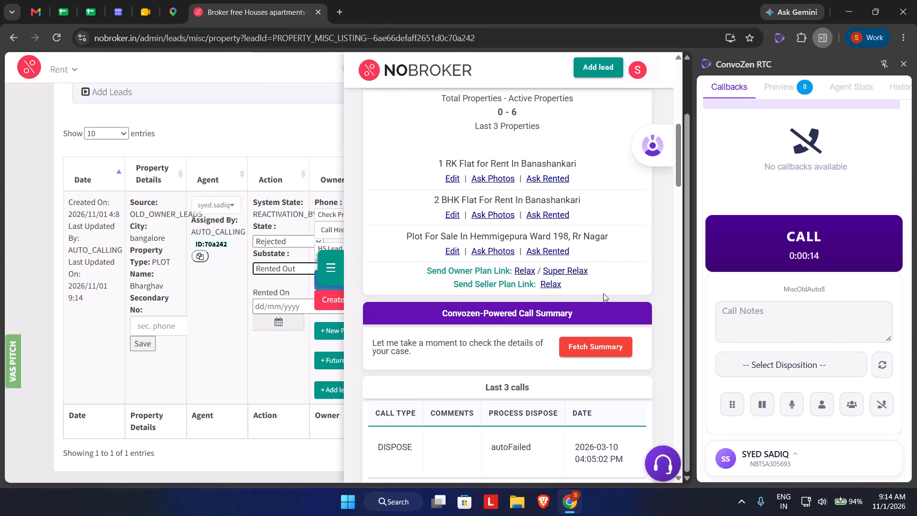
Set the call disposition to Click Calling, Rejected with a third-level reason in ConvoZen RTC, and submit it.
left_click(783, 367)
left_click_drag(775, 392, 775, 397)
left_click(774, 358)
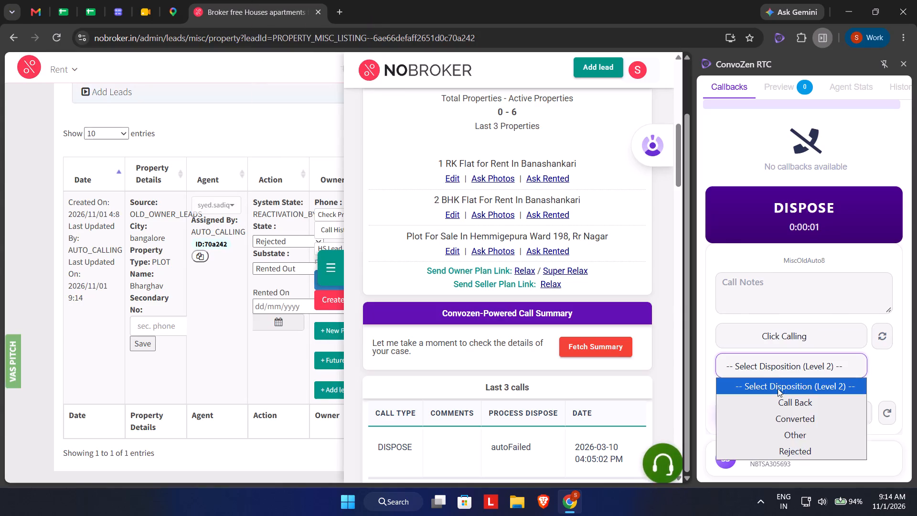
left_click(800, 449)
left_click(784, 378)
left_click(781, 370)
left_click(773, 324)
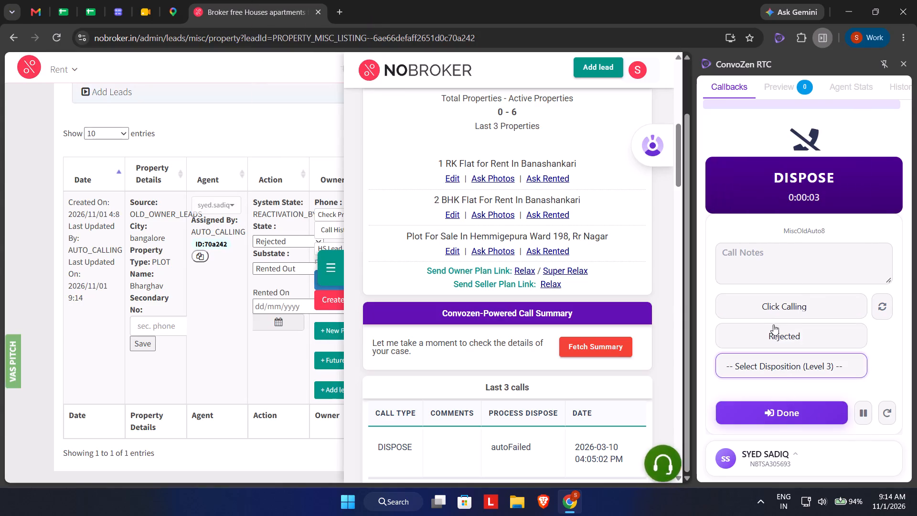
left_click(786, 421)
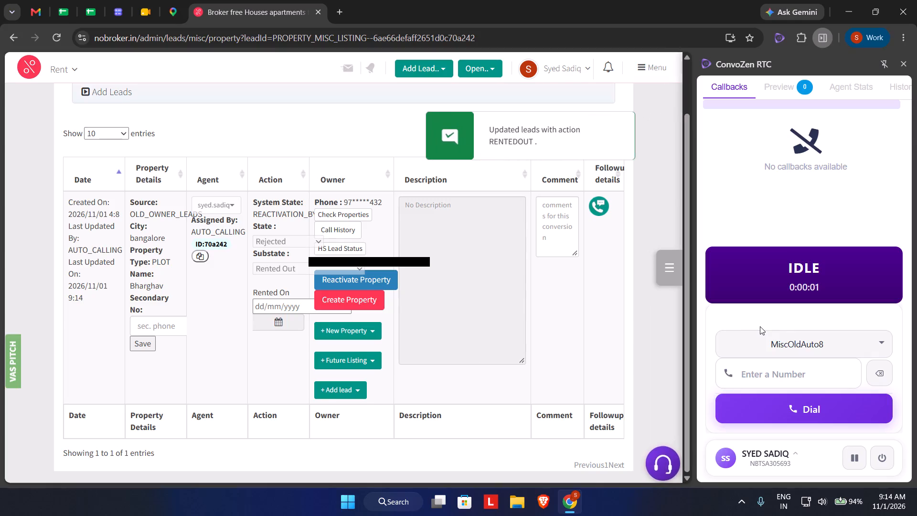
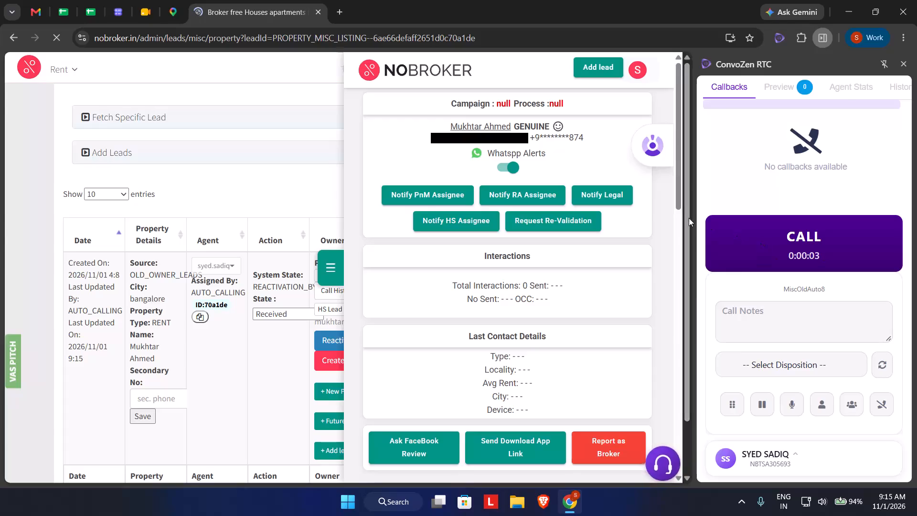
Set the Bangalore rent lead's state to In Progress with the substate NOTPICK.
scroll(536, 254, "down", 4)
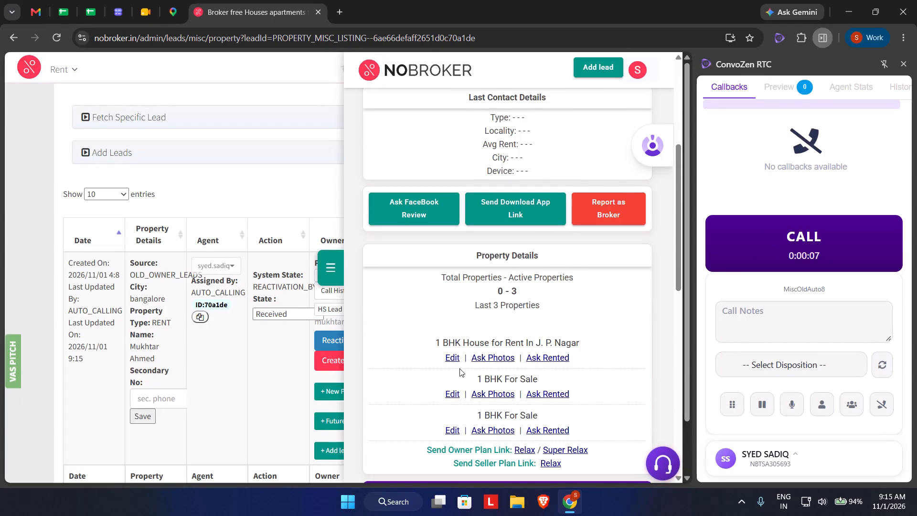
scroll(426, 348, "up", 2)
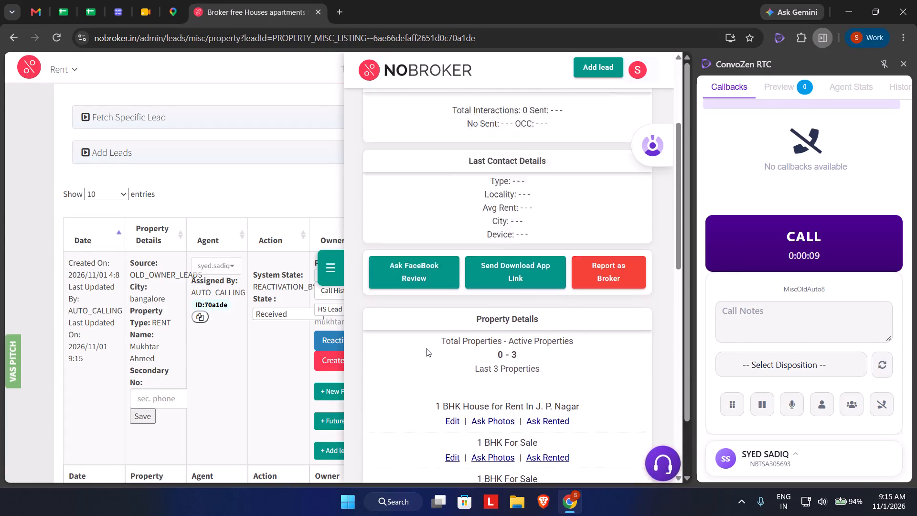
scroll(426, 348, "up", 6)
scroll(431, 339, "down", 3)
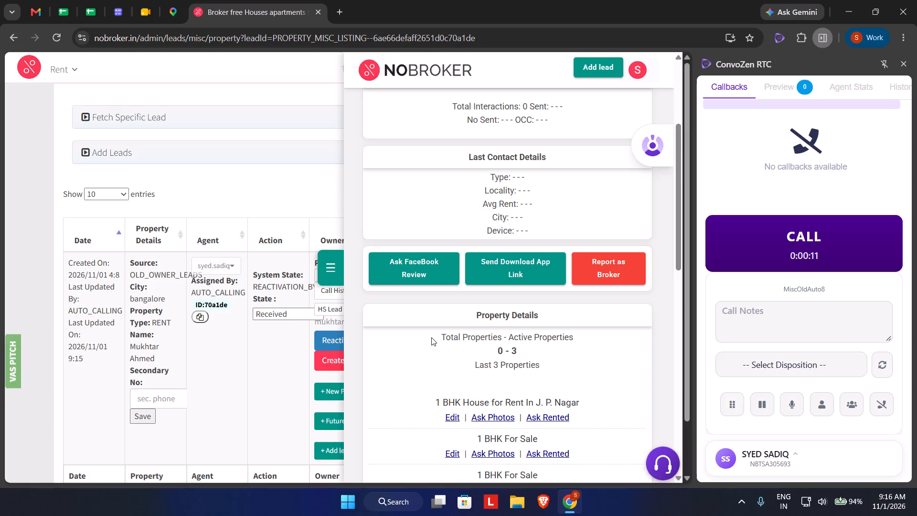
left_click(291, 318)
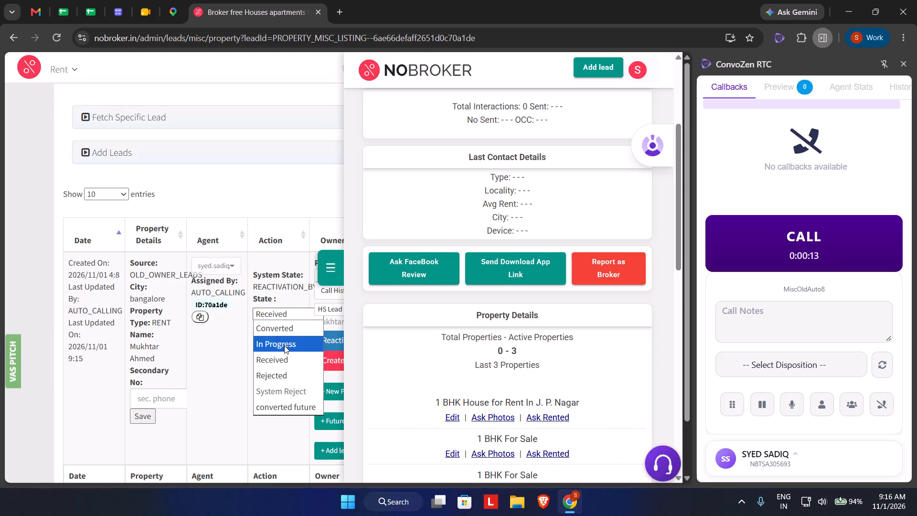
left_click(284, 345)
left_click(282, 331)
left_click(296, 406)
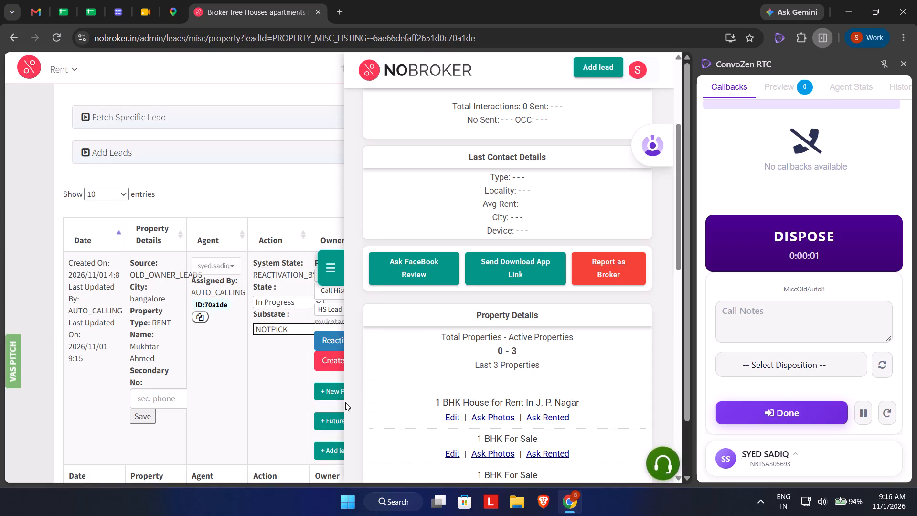
Set the Bangalore rent lead's state to Rejected with the substate Rented Out.
left_click(289, 301)
left_click(300, 359)
left_click(294, 326)
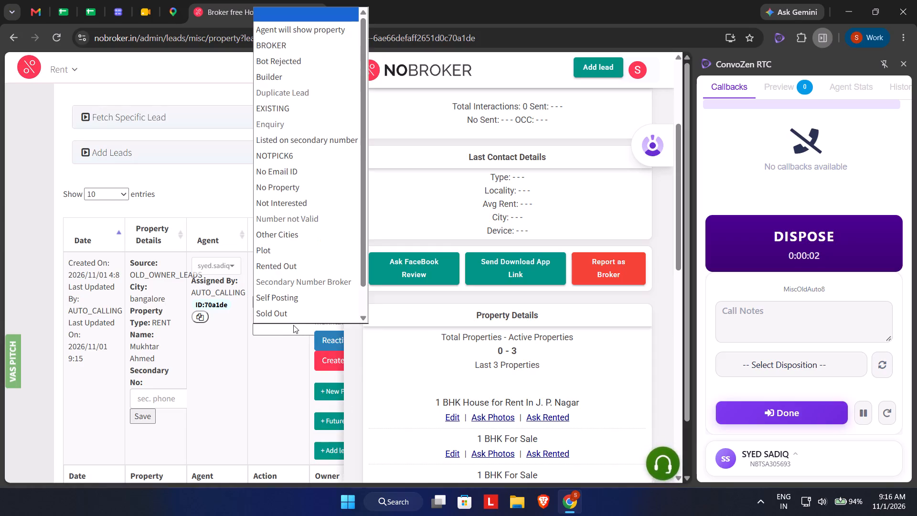
left_click(268, 269)
Set the call disposition to Click Calling, Rejected, Rented Out in ConvoZen RTC and submit it.
left_click(720, 361)
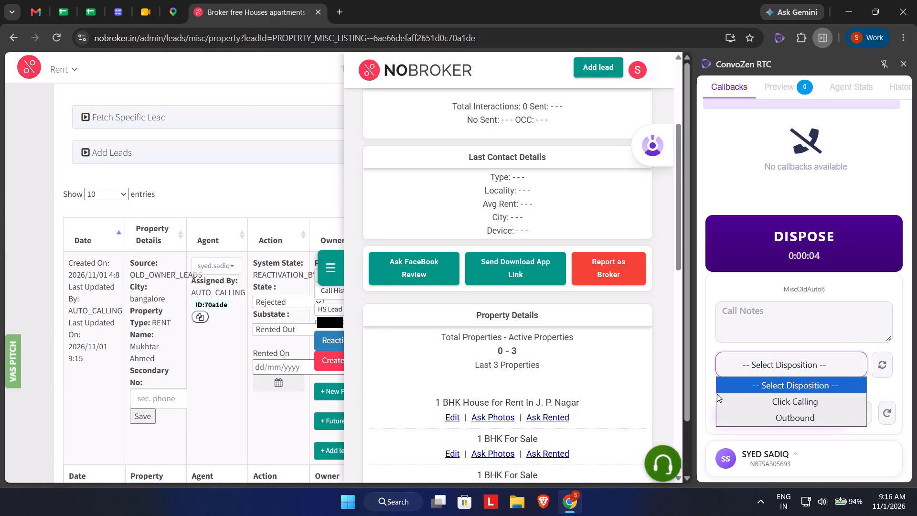
left_click(728, 398)
left_click(731, 373)
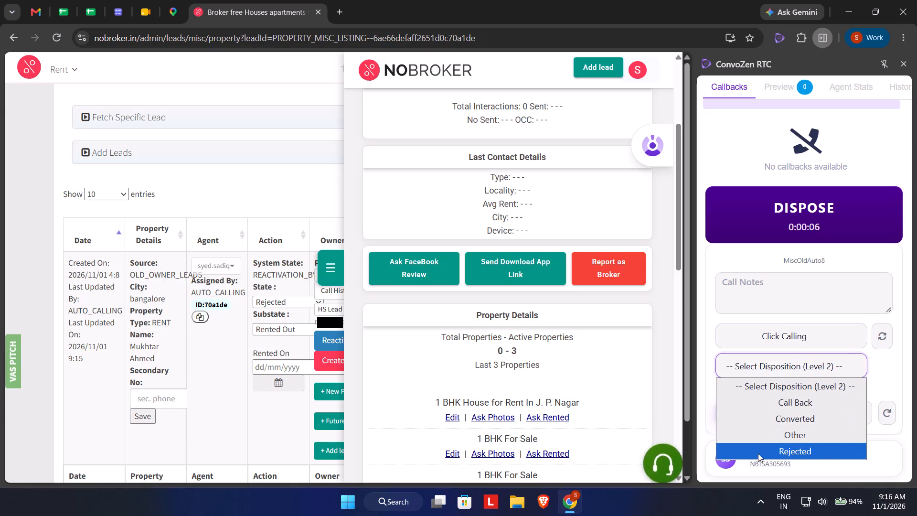
left_click(757, 451)
left_click(746, 370)
left_click(736, 335)
left_click(758, 410)
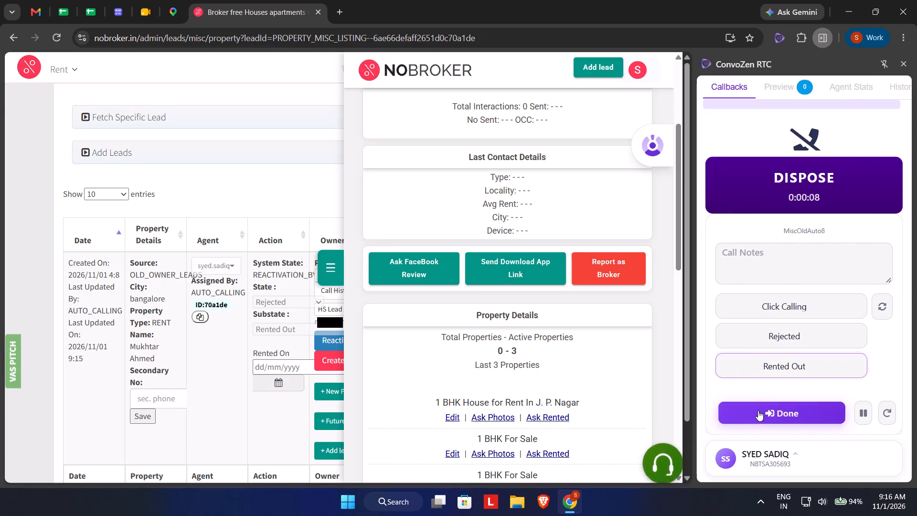
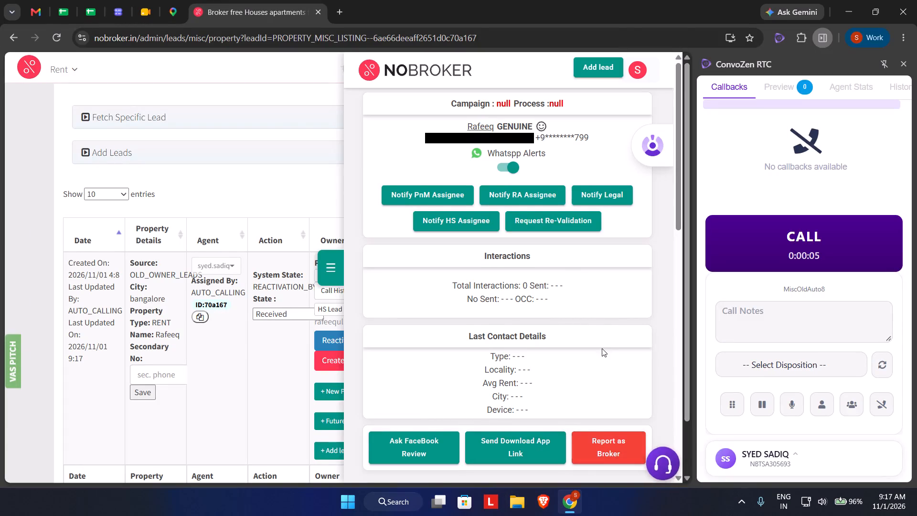
Check the Bangalore rent lead's property details and end the ongoing call.
scroll(602, 348, "down", 6)
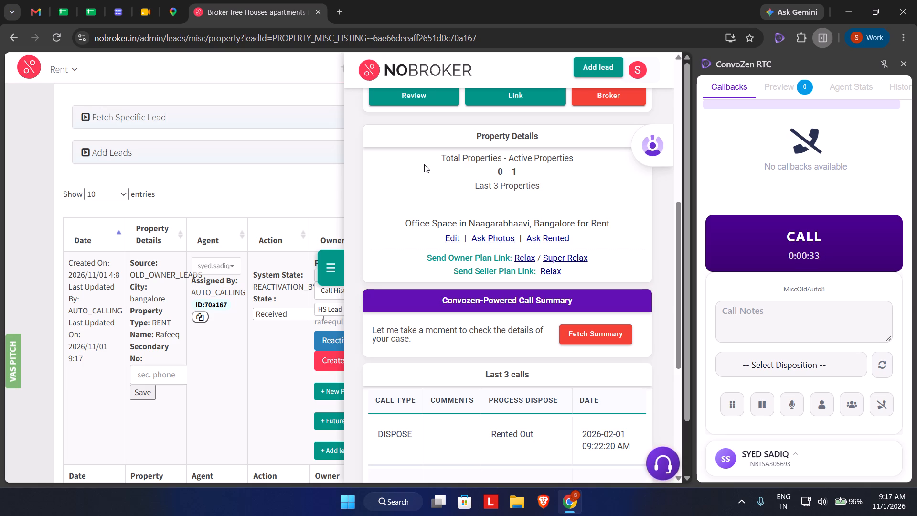
left_click(873, 411)
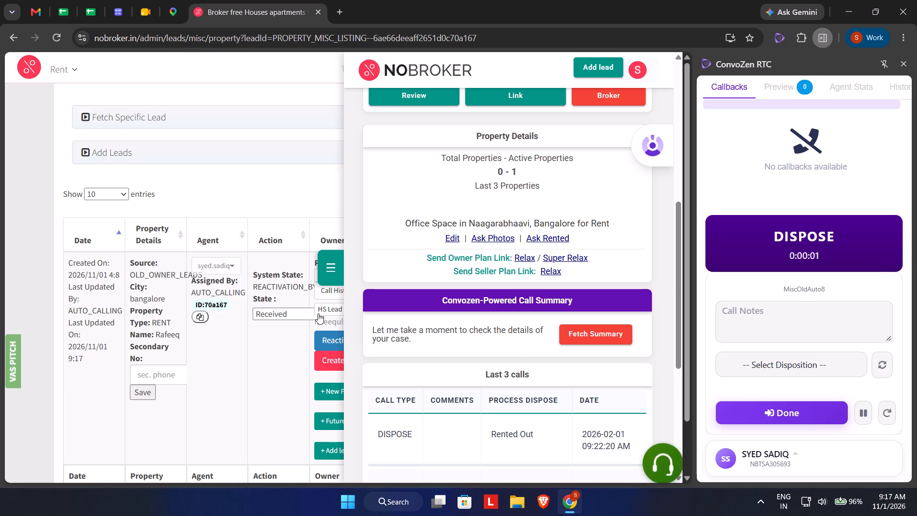
Set the Bangalore rent lead's state to Rejected and bring up its substate choices.
left_click(272, 312)
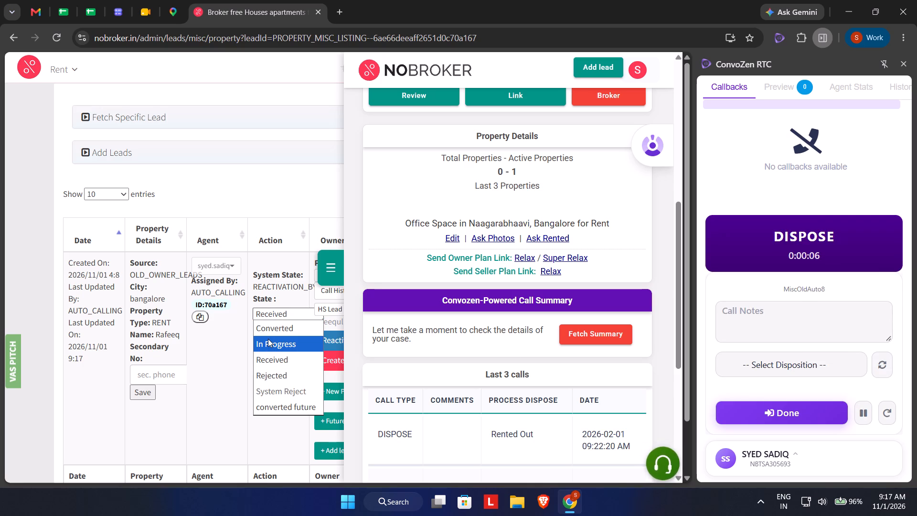
left_click(268, 372)
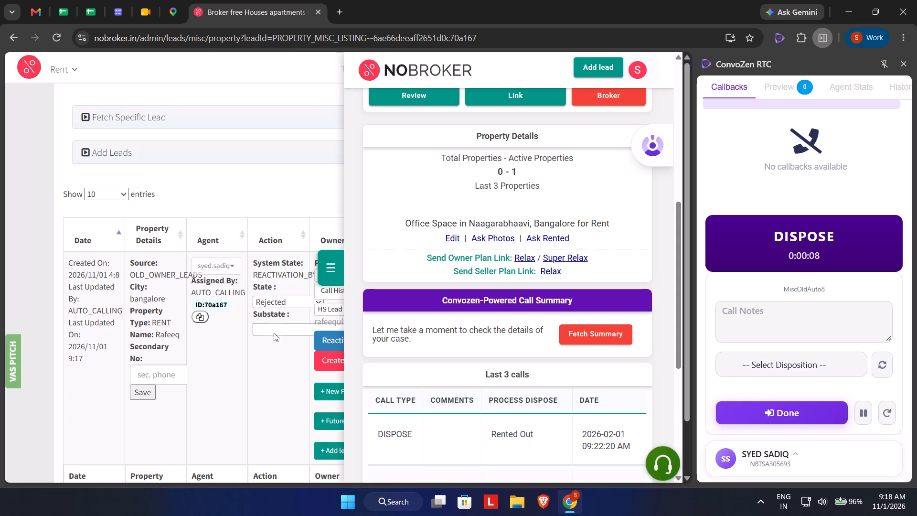
left_click(271, 331)
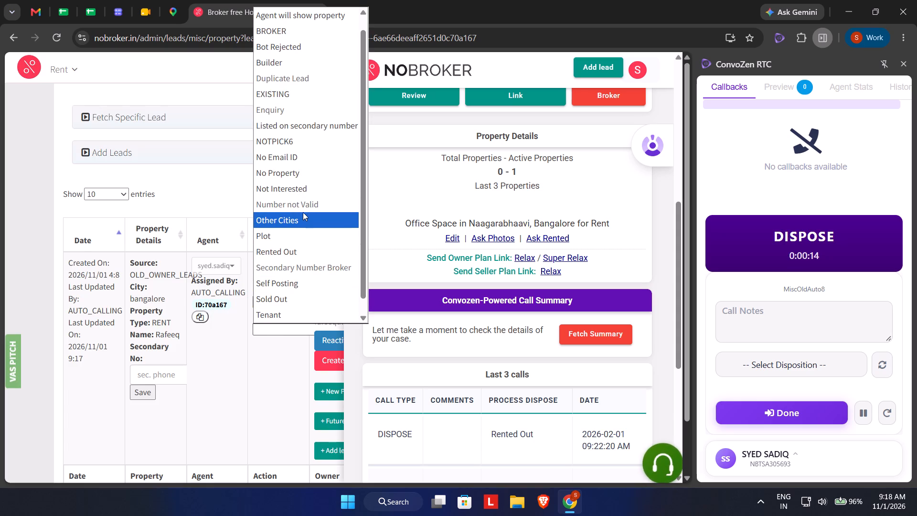
Set the call disposition to Click Calling, Rejected, Invalid or Wrong Number in ConvoZen RTC.
left_click(783, 361)
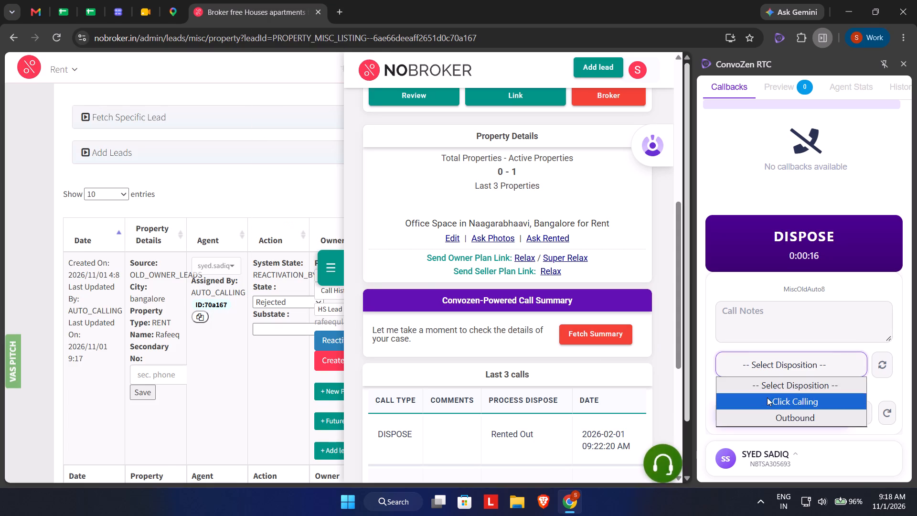
left_click(767, 398)
left_click(760, 365)
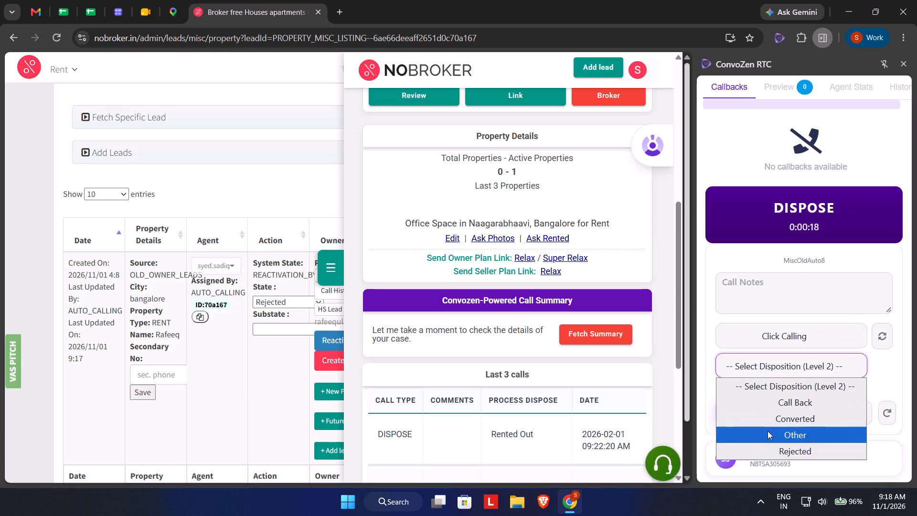
left_click(762, 449)
left_click(761, 366)
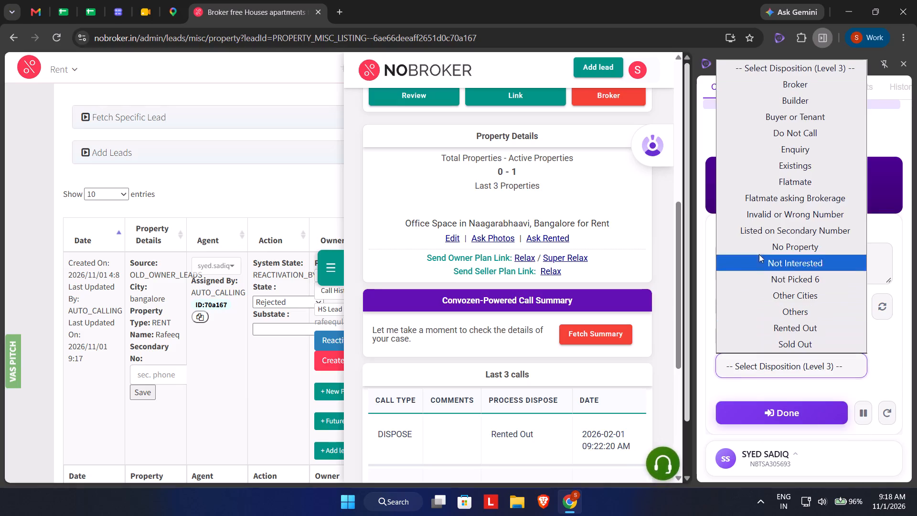
left_click(760, 214)
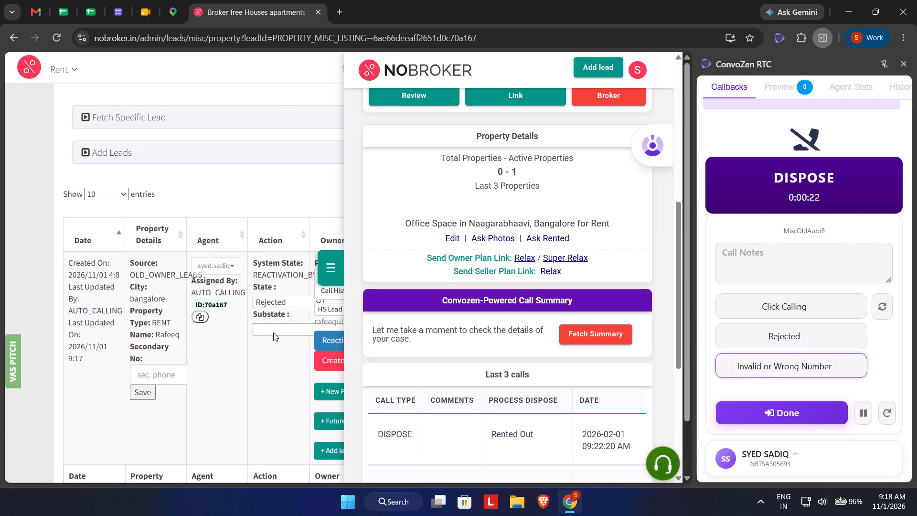
Set the rejected Bangalore rent lead's substate to Wrong Number.
left_click(272, 333)
scroll(296, 310, "down", 1)
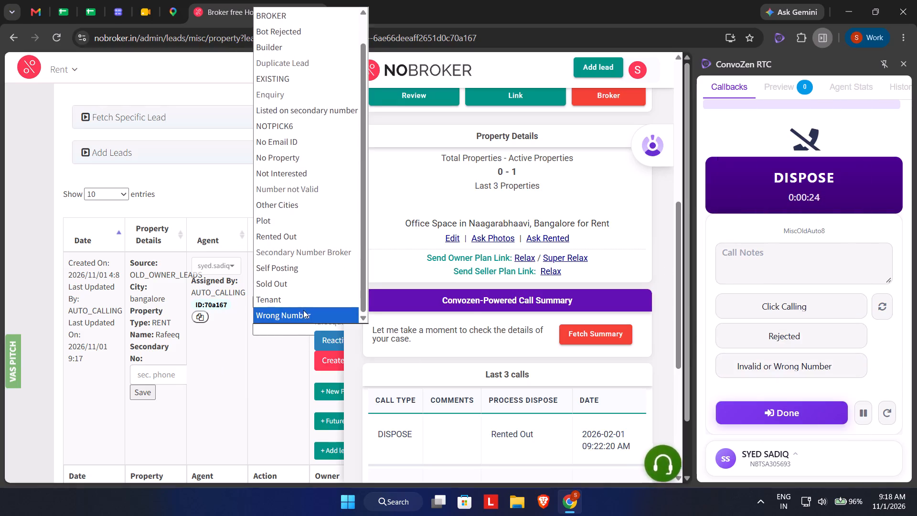
left_click(303, 310)
Submit the call disposition in ConvoZen RTC.
left_click(762, 411)
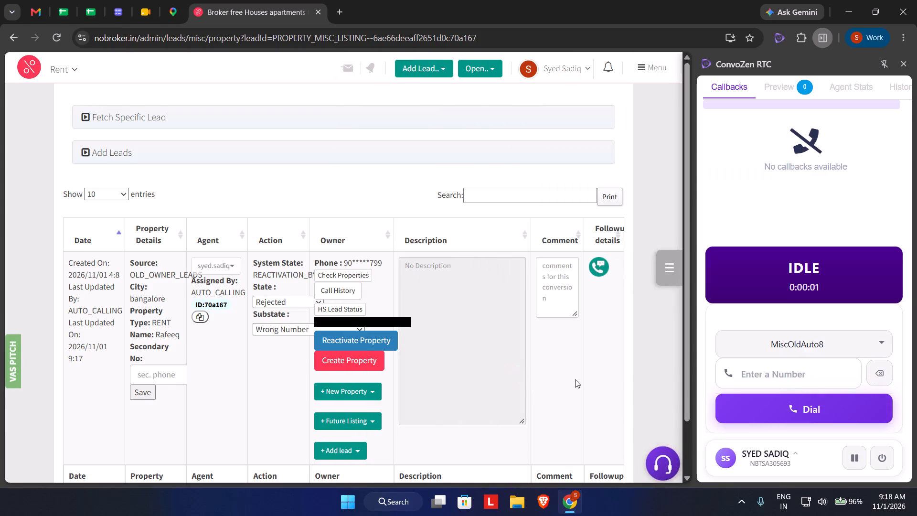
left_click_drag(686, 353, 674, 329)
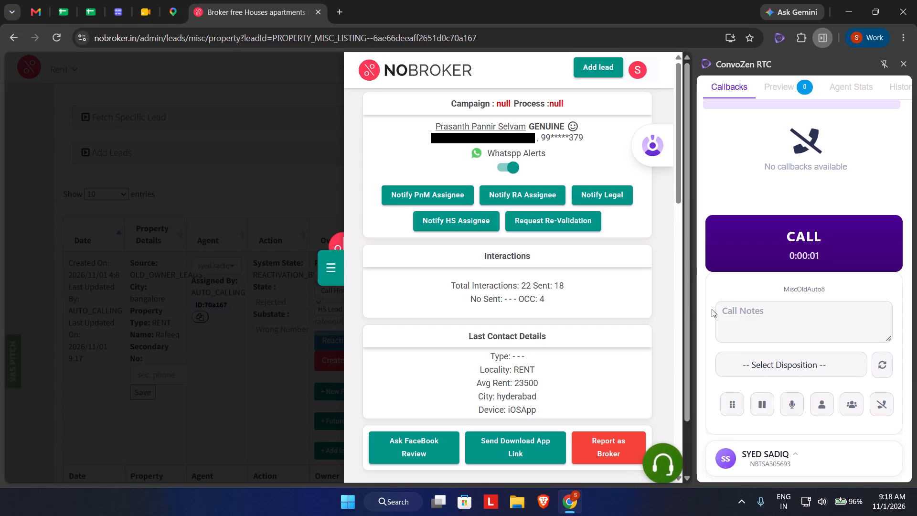
Set the new Bangalore rent lead's state to In Progress with the substate NOTPICK.
left_click(270, 312)
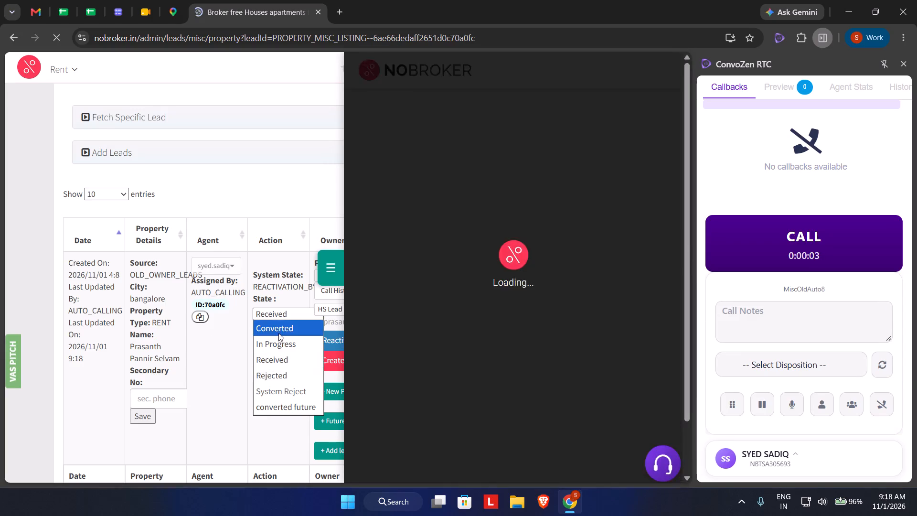
left_click(280, 343)
left_click(277, 327)
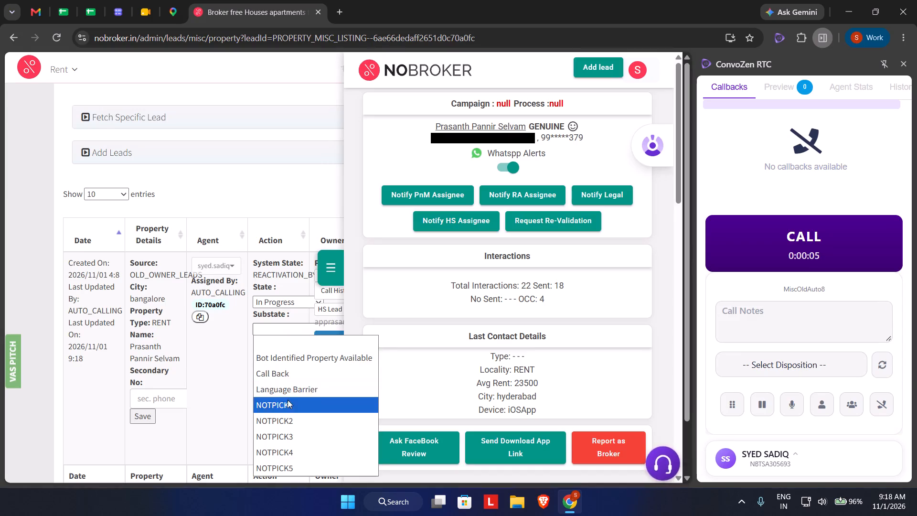
left_click(288, 400)
Set the call disposition to Outbound, Not Picked, Voice Mail in ConvoZen RTC.
left_click_drag(752, 361, 752, 369)
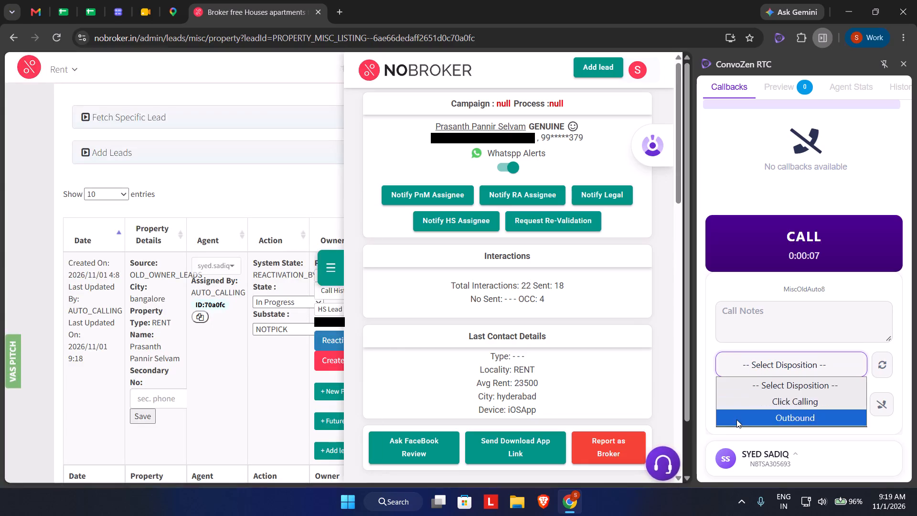
left_click(736, 419)
left_click(736, 375)
left_click(743, 403)
left_click(739, 378)
left_click(742, 366)
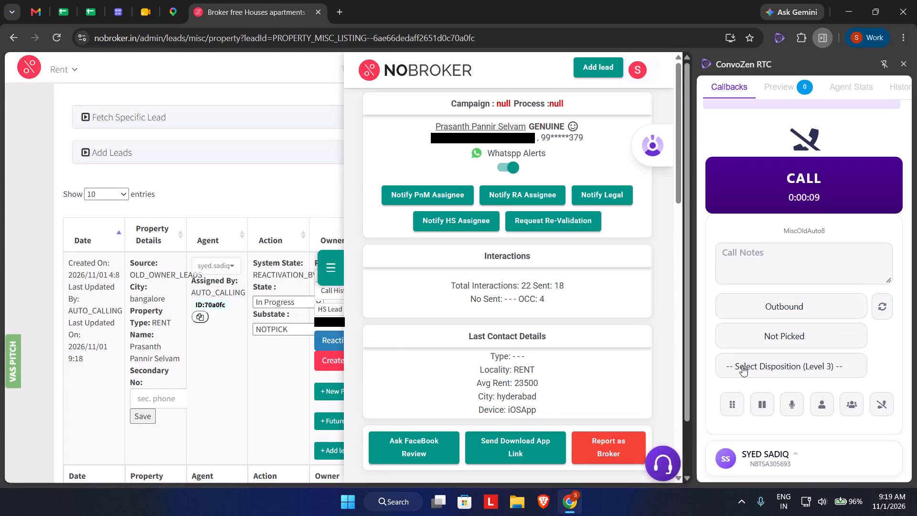
left_click(766, 447)
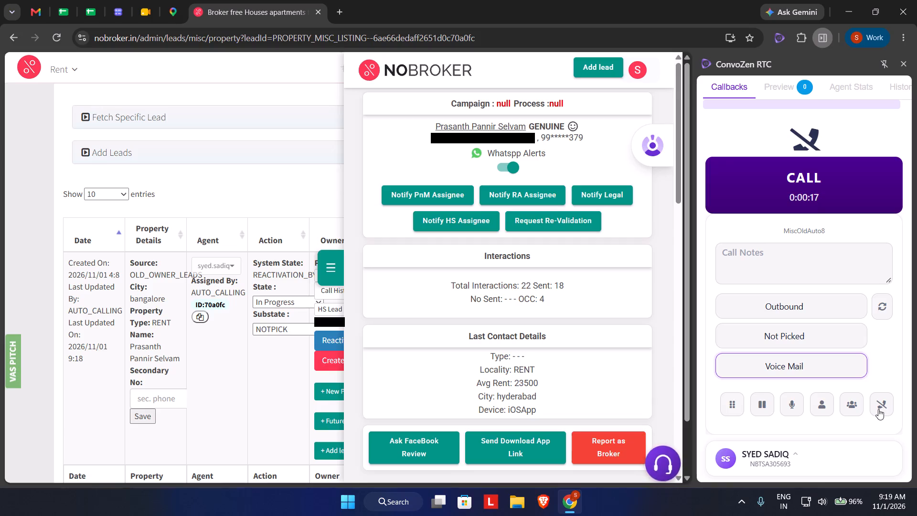
End the unanswered call and submit its disposition.
left_click(877, 408)
left_click(828, 408)
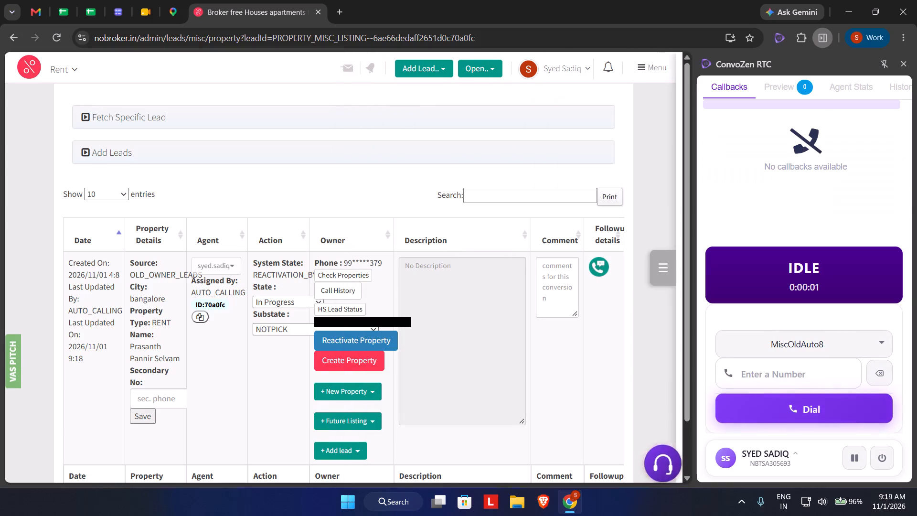
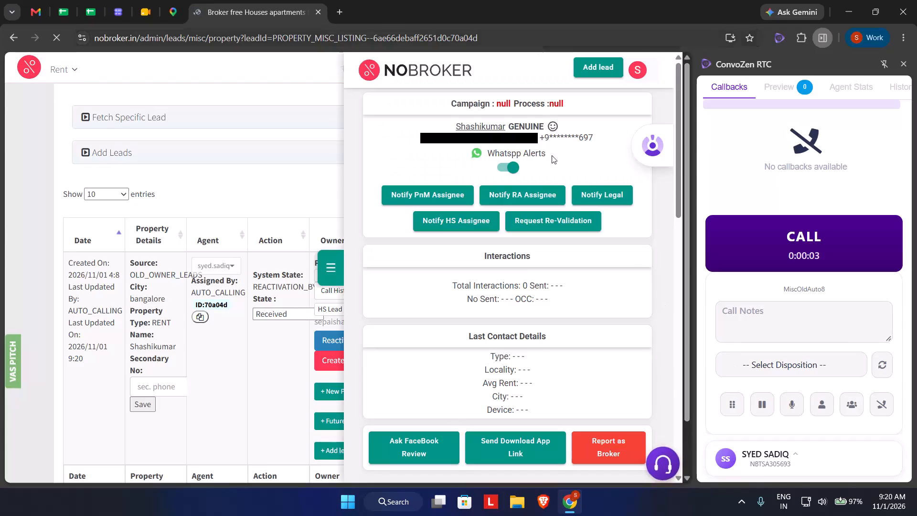
Review the current Bangalore rent lead's interactions, last contact details and listed properties in the owner summary.
scroll(420, 240, "down", 1)
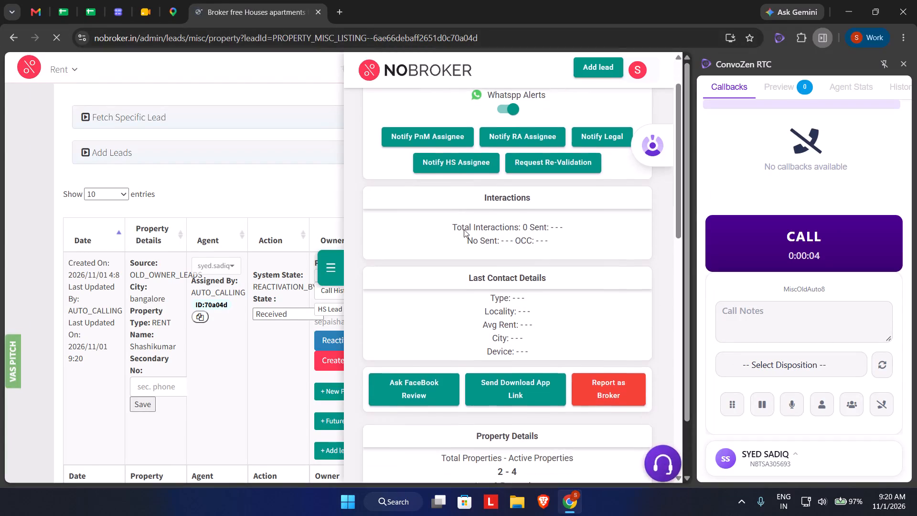
scroll(479, 218, "up", 2)
scroll(480, 215, "down", 5)
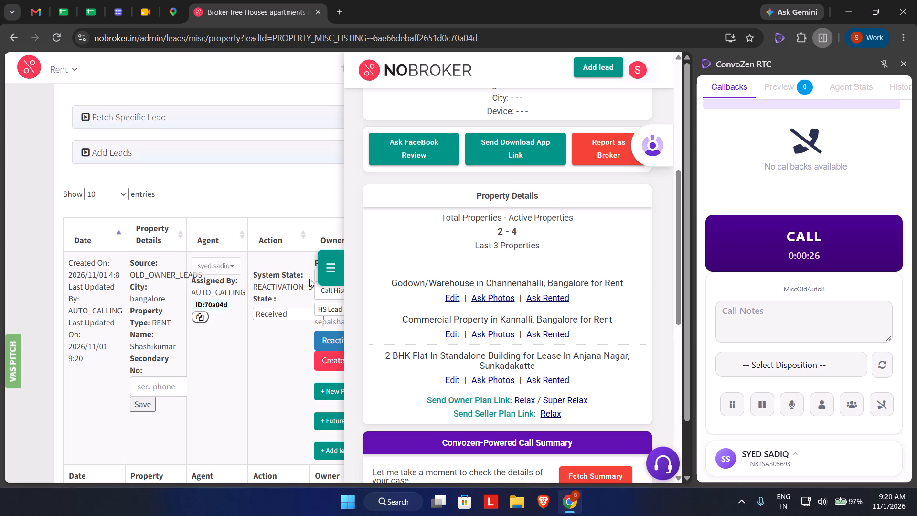
scroll(309, 279, "up", 2)
Check the owner's existing properties in the Listing Dashboard, examining each listing's status, and return to the lead page.
scroll(309, 279, "down", 2)
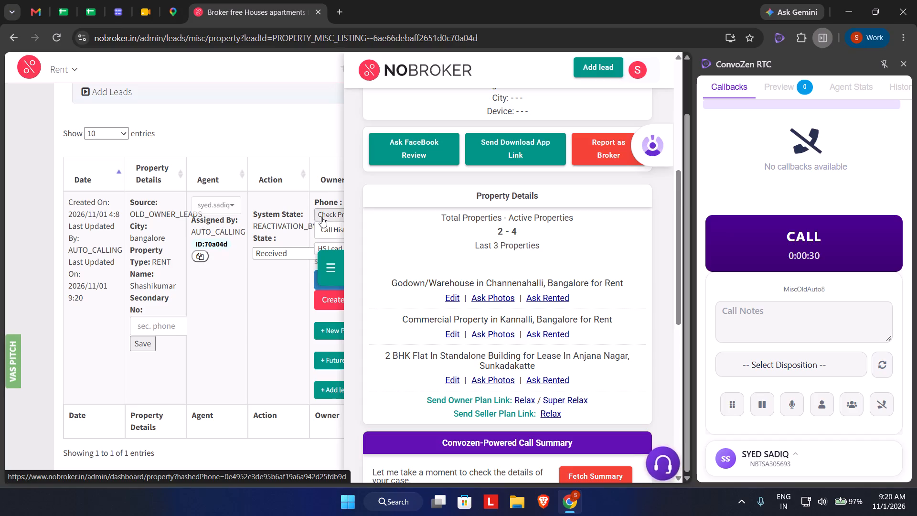
left_click(321, 217)
scroll(319, 238, "down", 14)
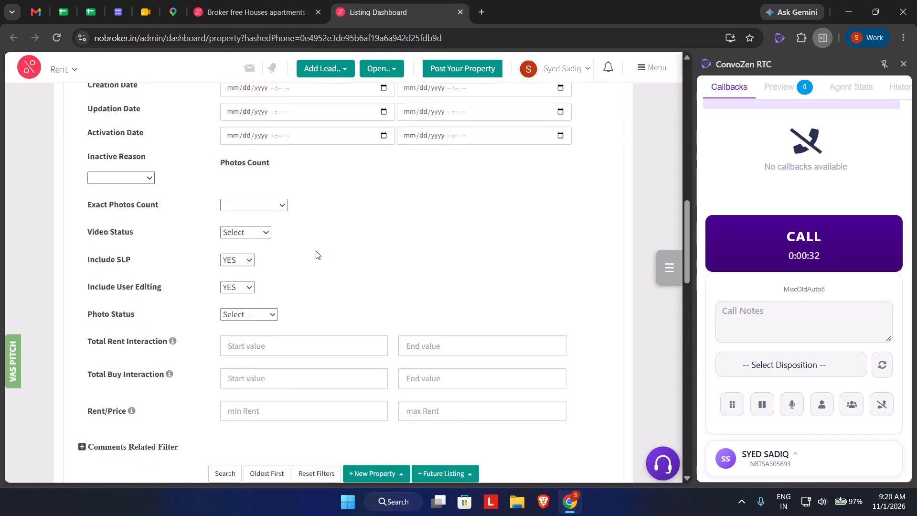
scroll(316, 251, "down", 11)
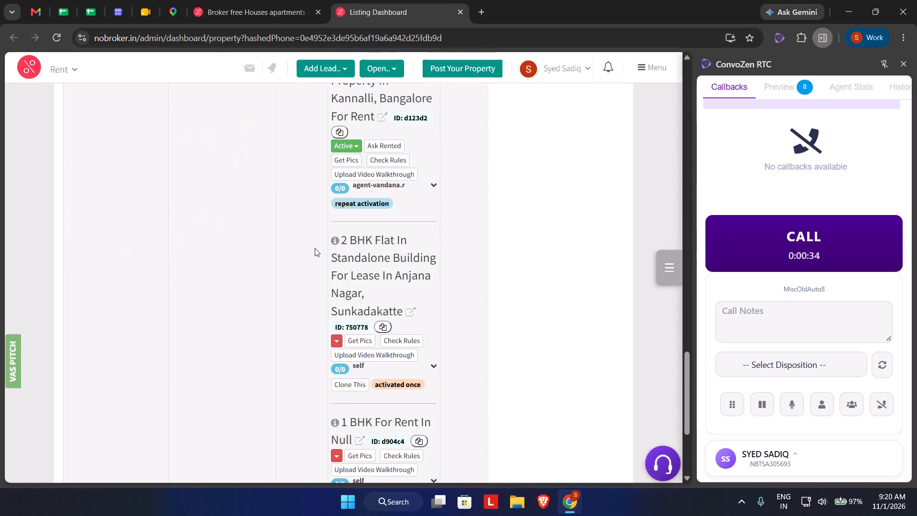
scroll(315, 236, "up", 1)
scroll(315, 236, "down", 3)
scroll(315, 236, "up", 4)
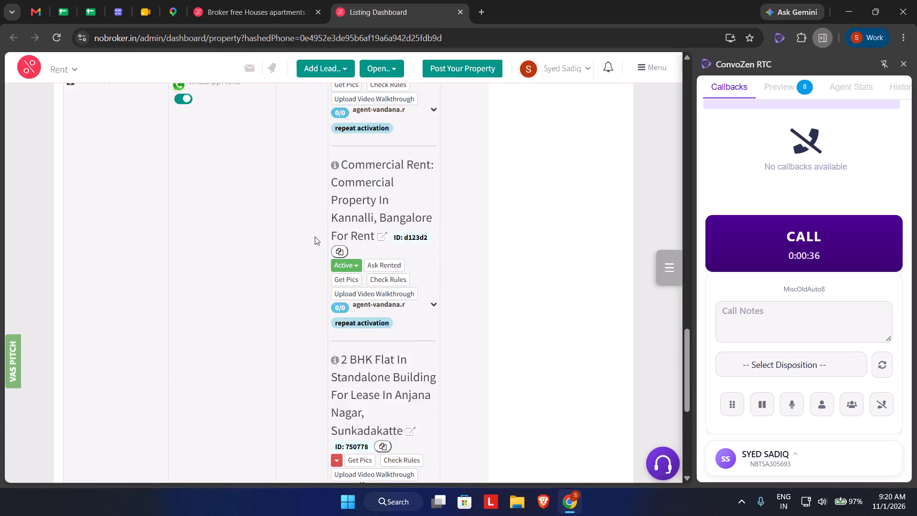
scroll(315, 236, "up", 3)
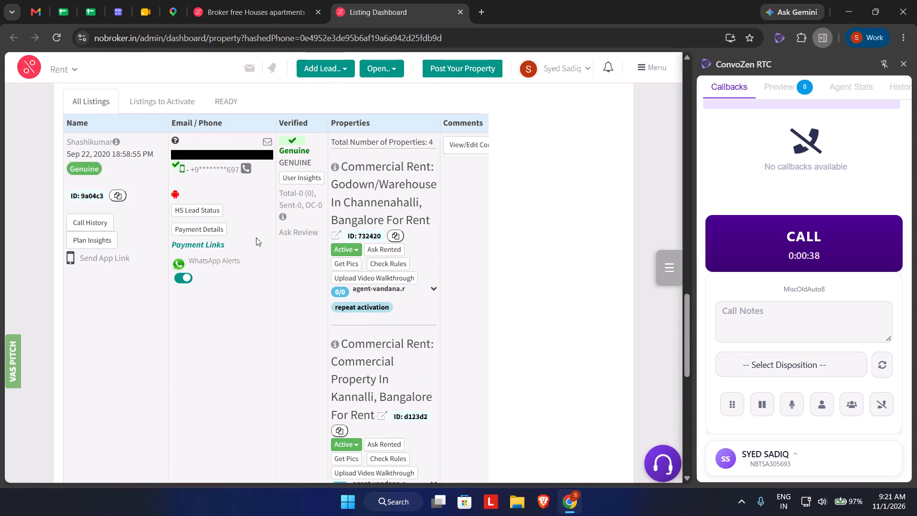
double_click(462, 12)
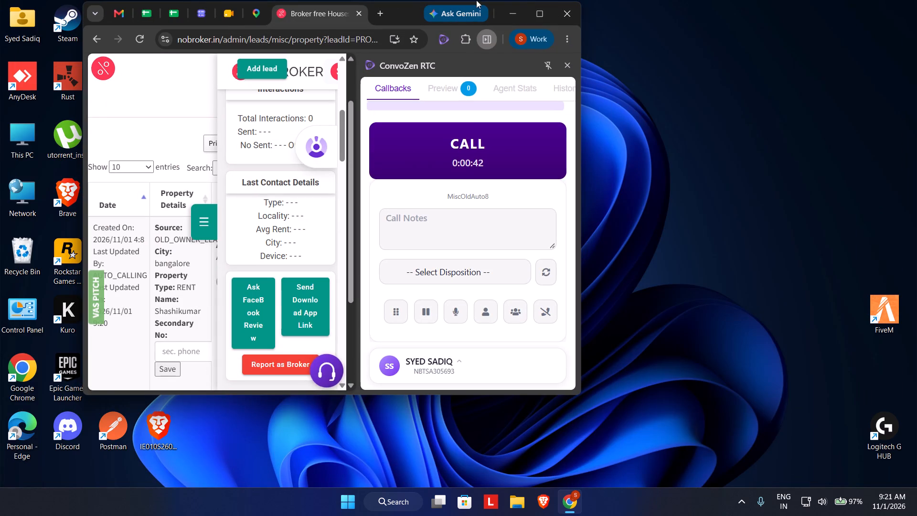
left_click(534, 8)
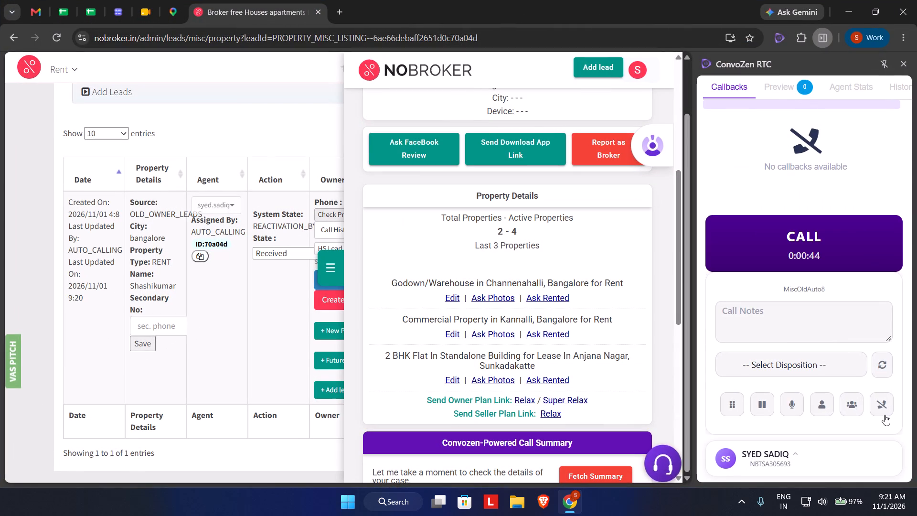
Set the call disposition to Click Calling, Rejected, Rented Out in ConvoZen RTC.
left_click(789, 359)
left_click(802, 397)
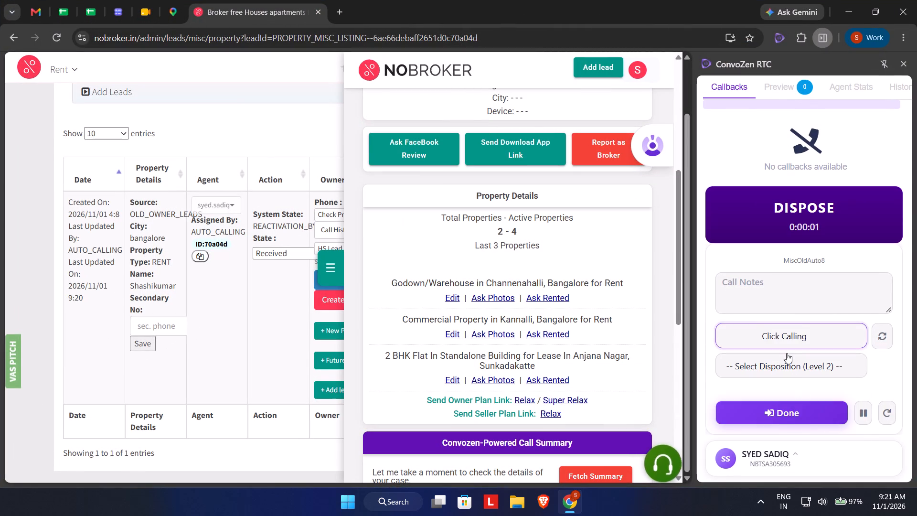
left_click(787, 353)
left_click(809, 447)
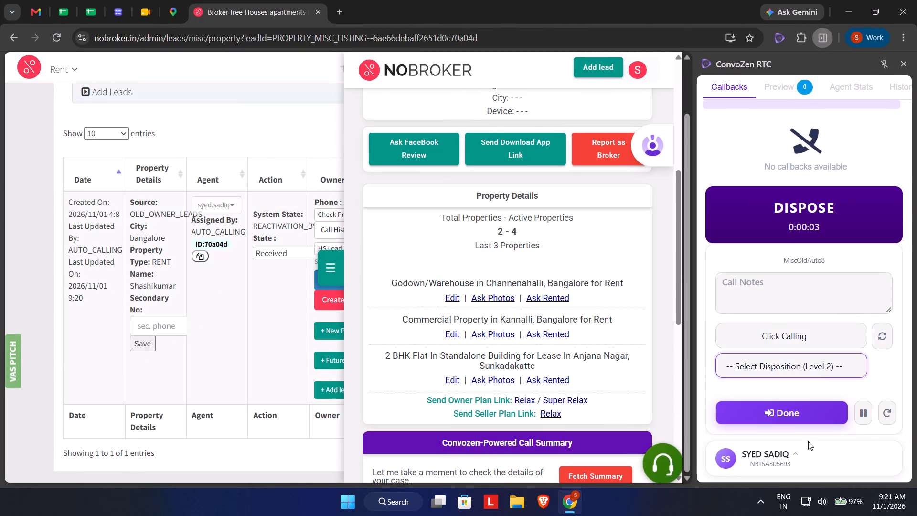
left_click(768, 375)
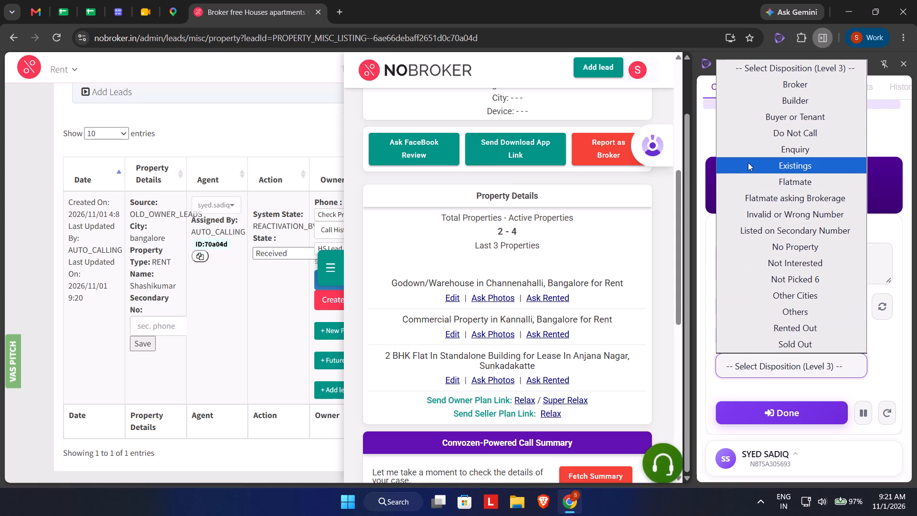
left_click(773, 322)
Set the Bangalore rent lead's state to Rejected with the substate Rented Out and save it.
left_click(283, 255)
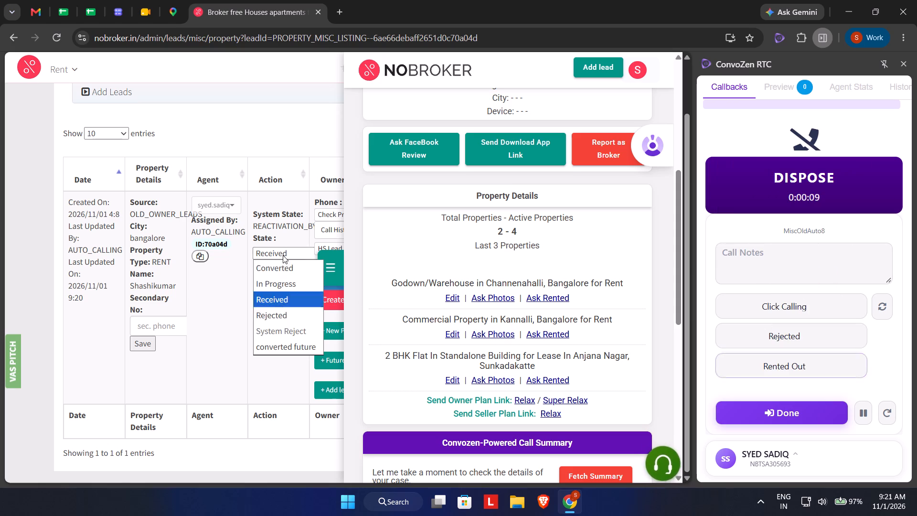
left_click(309, 313)
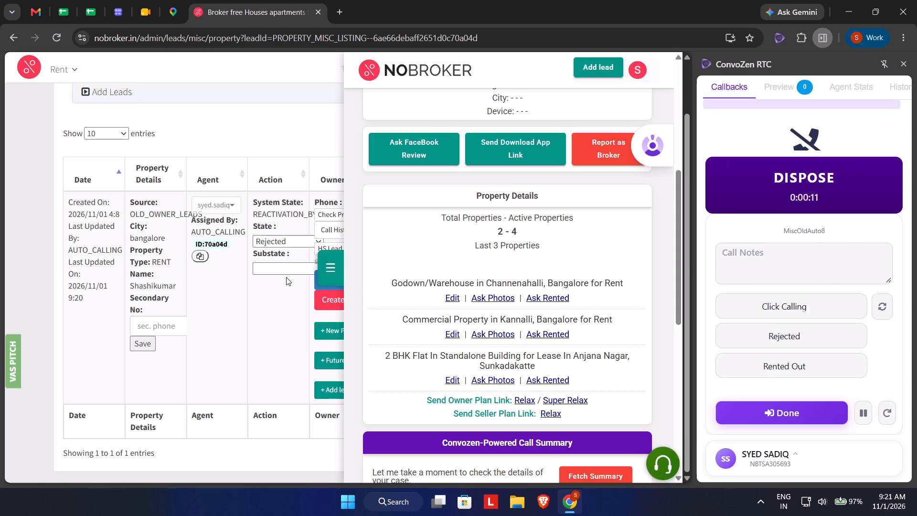
triple_click(286, 277)
left_click(293, 266)
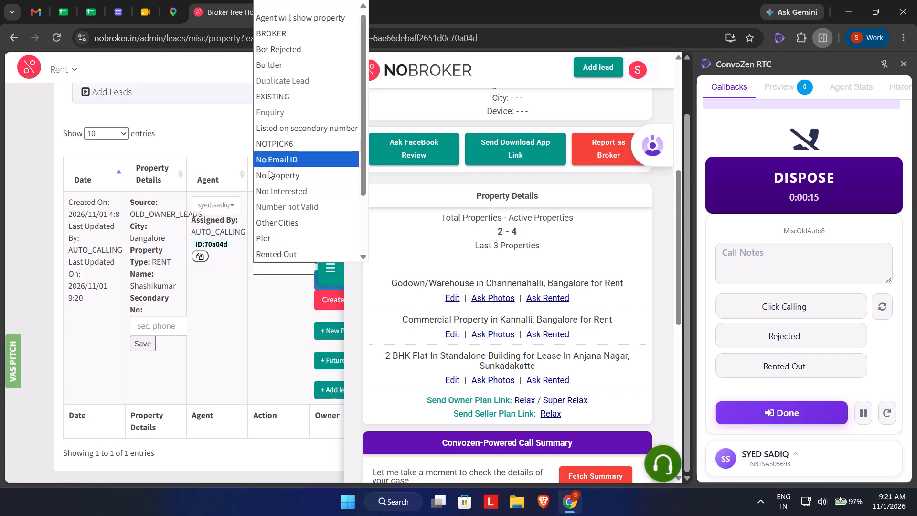
left_click(298, 250)
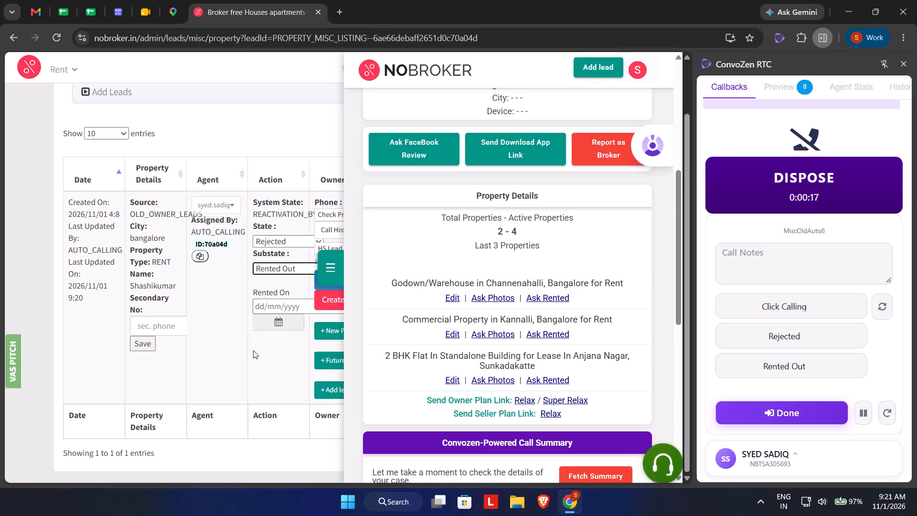
left_click(261, 358)
Submit the call disposition in ConvoZen RTC.
left_click(730, 407)
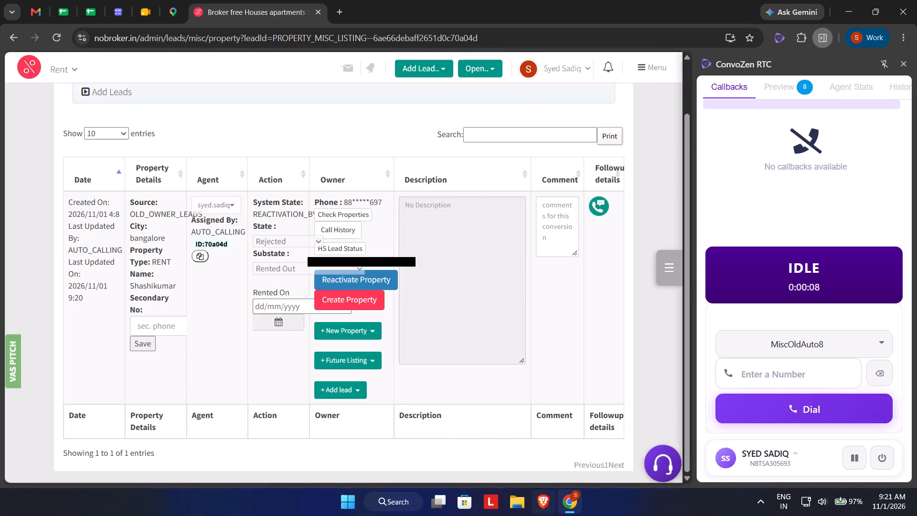
Open Windows search.
left_click(397, 502)
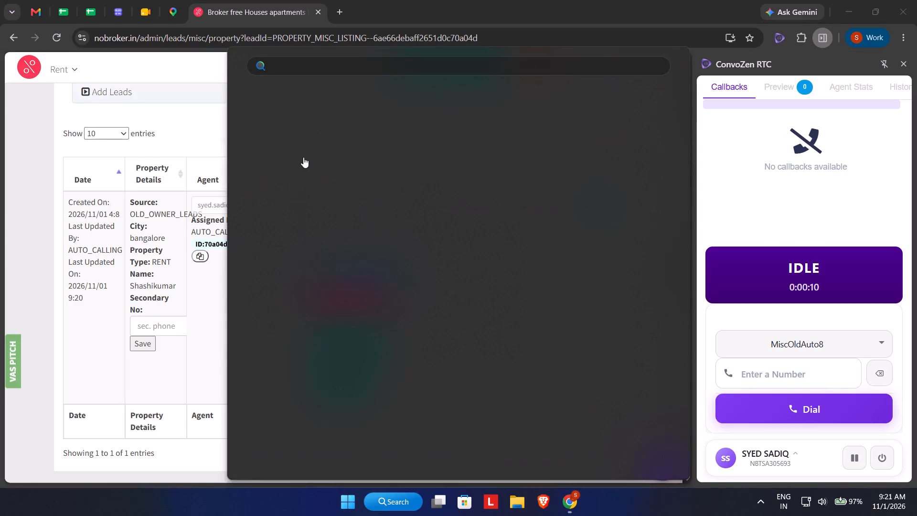
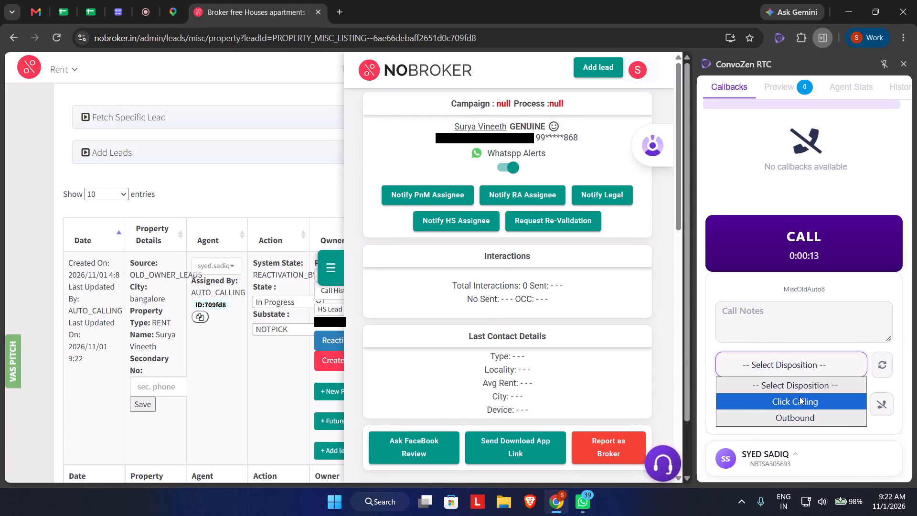
Set the call disposition to Outbound, Not Picked, Voice Mail in ConvoZen RTC, end the call and submit it.
left_click(804, 411)
left_click(778, 368)
left_click(785, 399)
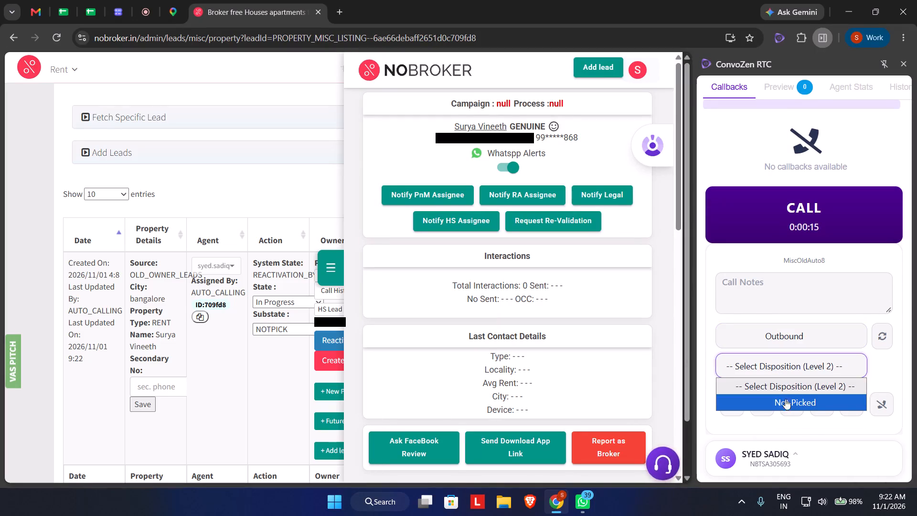
left_click(776, 367)
left_click(807, 451)
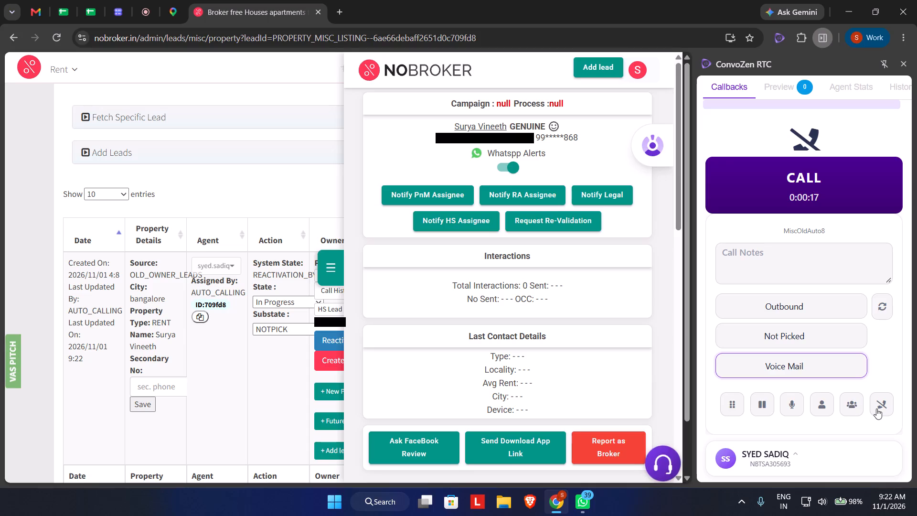
left_click(876, 408)
left_click(819, 418)
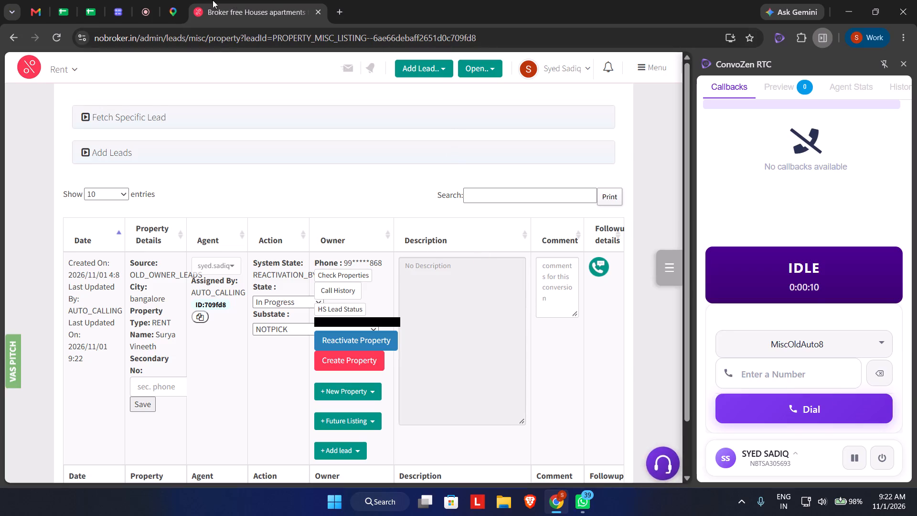
In the call count spreadsheet, enter 5 as the Total for 31/10/26.
left_click(62, 0)
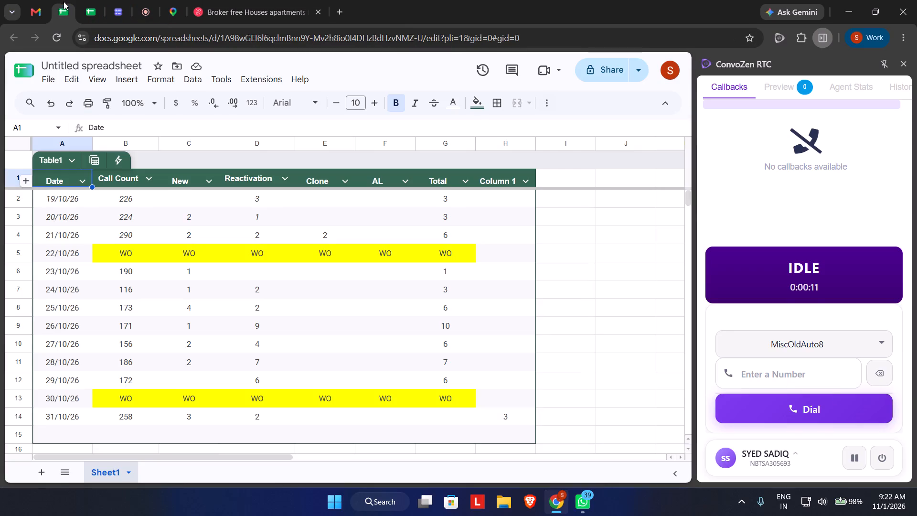
left_click(446, 419)
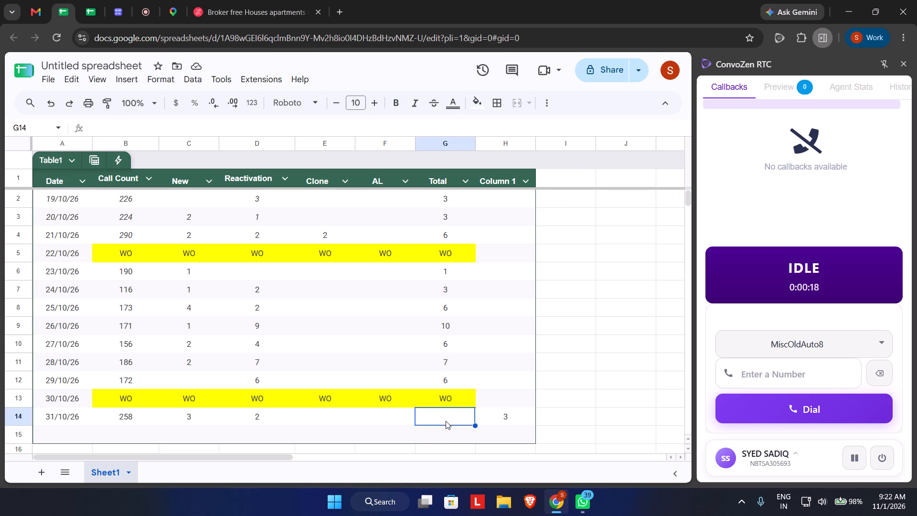
key("5")
Change the Column 1 entry for 31/10/26 to "3 in action".
left_click(521, 414)
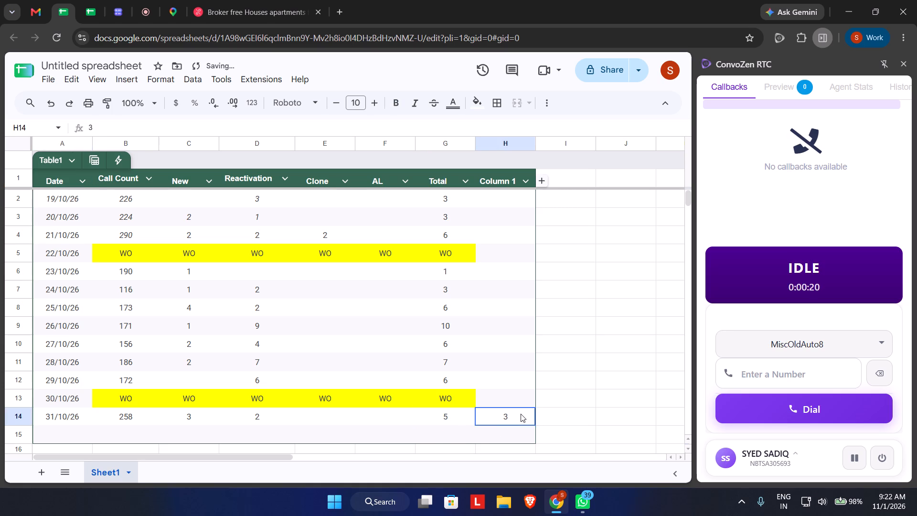
double_click(521, 414)
left_click(521, 414)
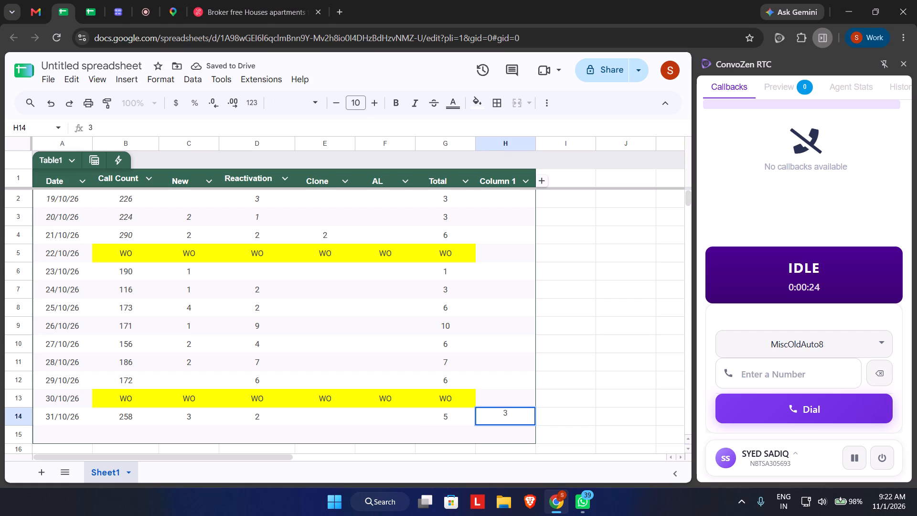
type("in")
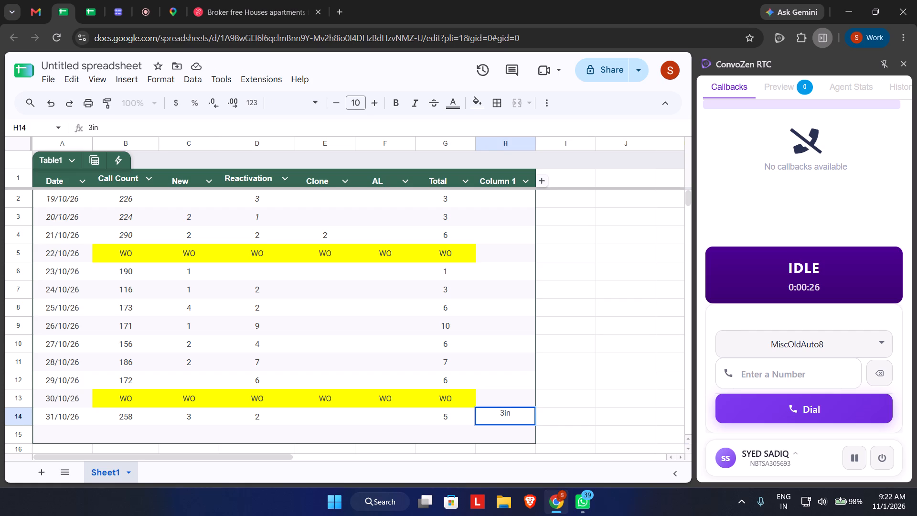
key("space")
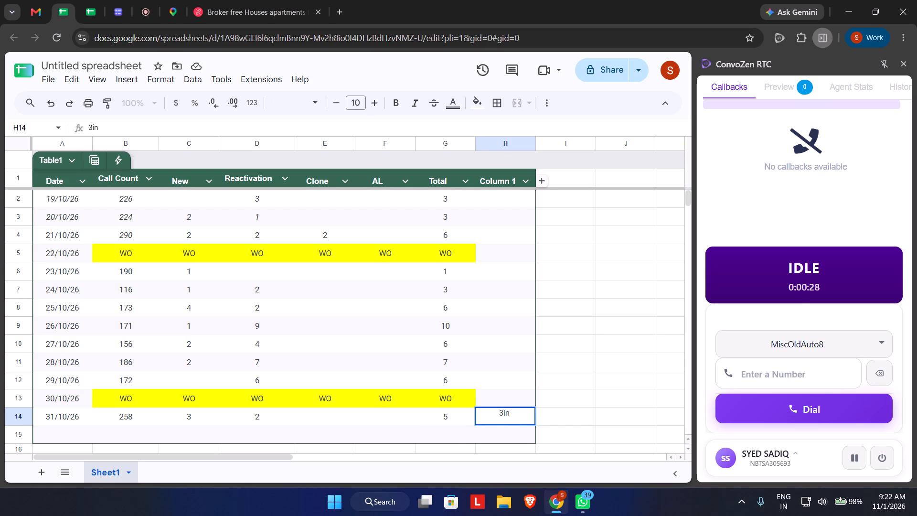
type("acti")
type("on")
left_click(492, 414)
key("space")
left_click(449, 415)
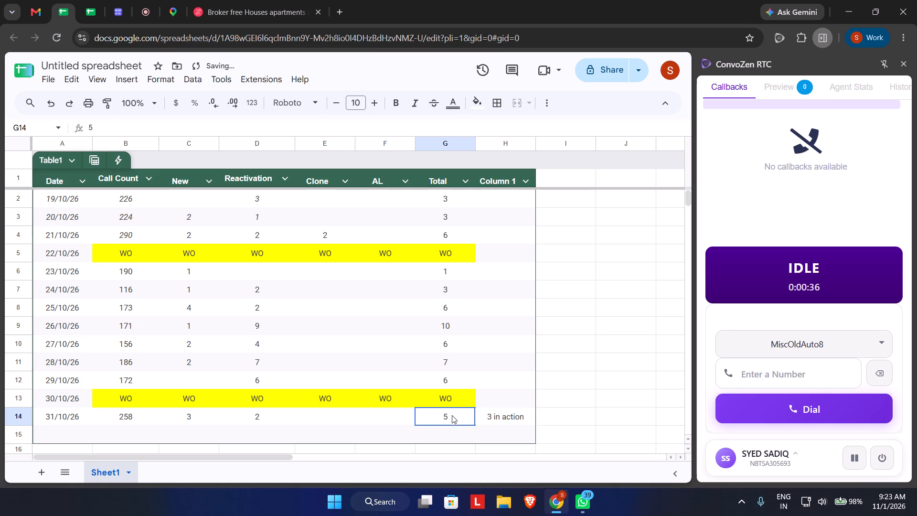
left_click(320, 448)
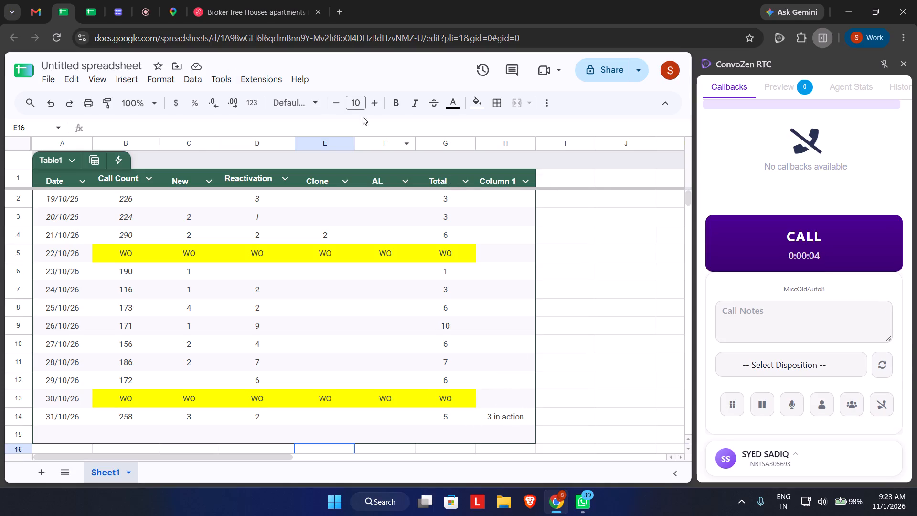
Return to the NoBroker lead page, review the Marathahalli owner's property details, and set the lead to Rejected with the substate Rented Out.
left_click(281, 0)
scroll(519, 324, "down", 3)
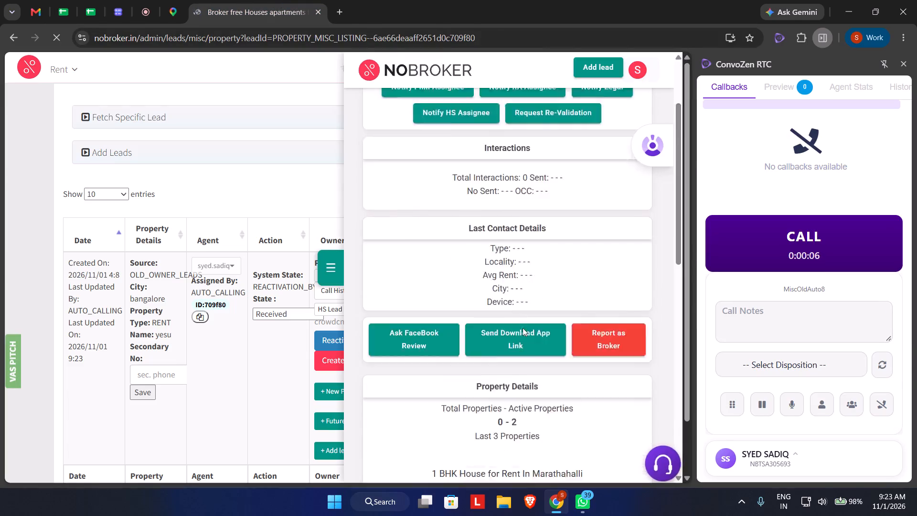
scroll(539, 323, "down", 3)
scroll(565, 274, "down", 6)
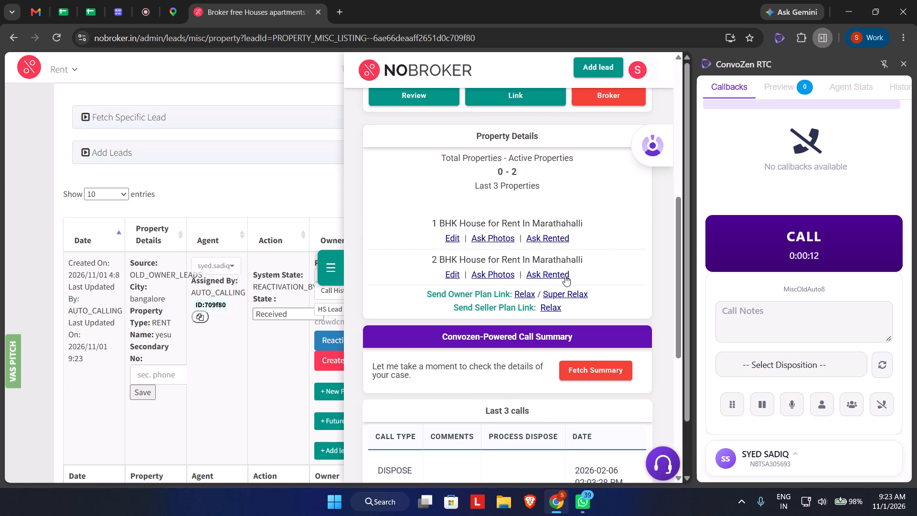
left_click(292, 316)
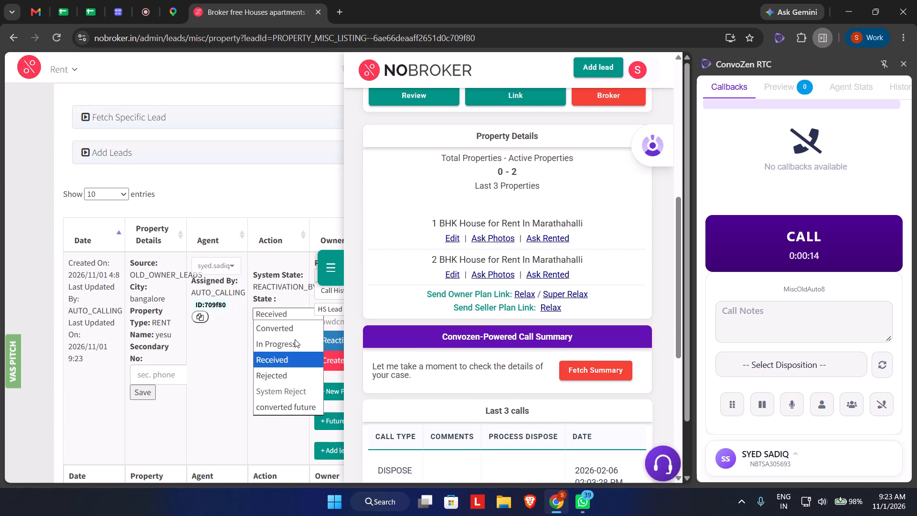
left_click(274, 368)
left_click(271, 331)
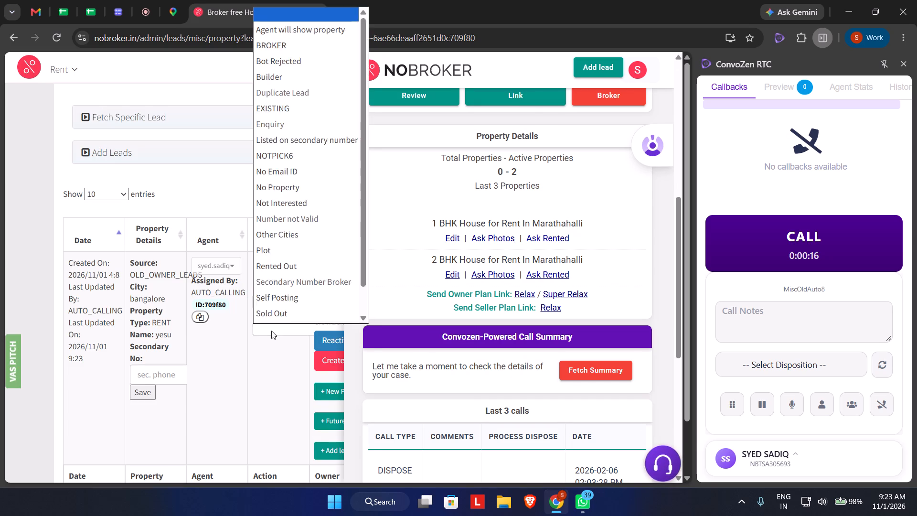
left_click(265, 244)
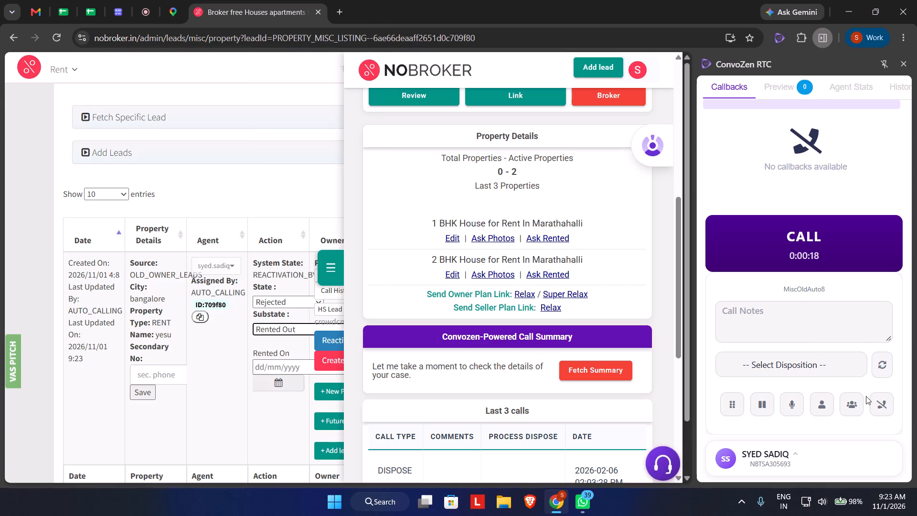
Set the call disposition to Click Calling, Rejected with its third-level reason in ConvoZen RTC and submit it.
left_click(813, 365)
left_click(815, 401)
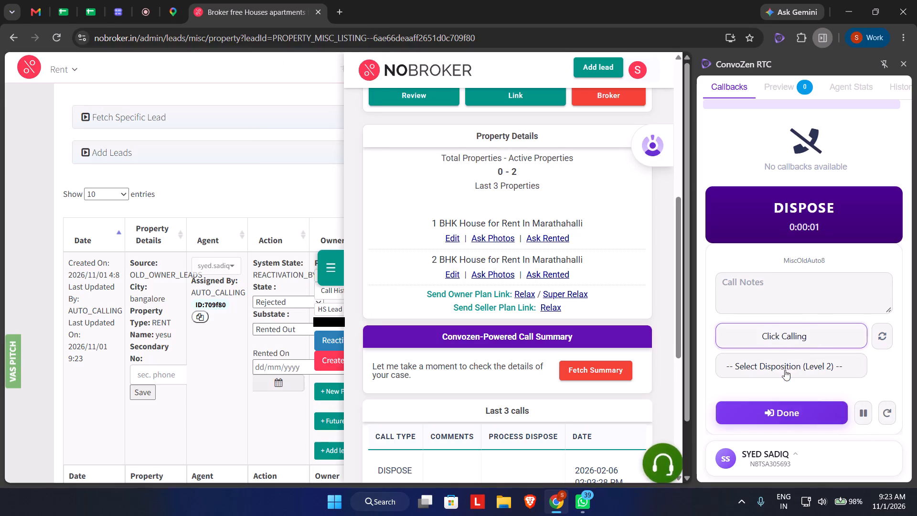
left_click(785, 370)
left_click_drag(785, 445, 784, 433)
left_click(778, 366)
left_click(776, 339)
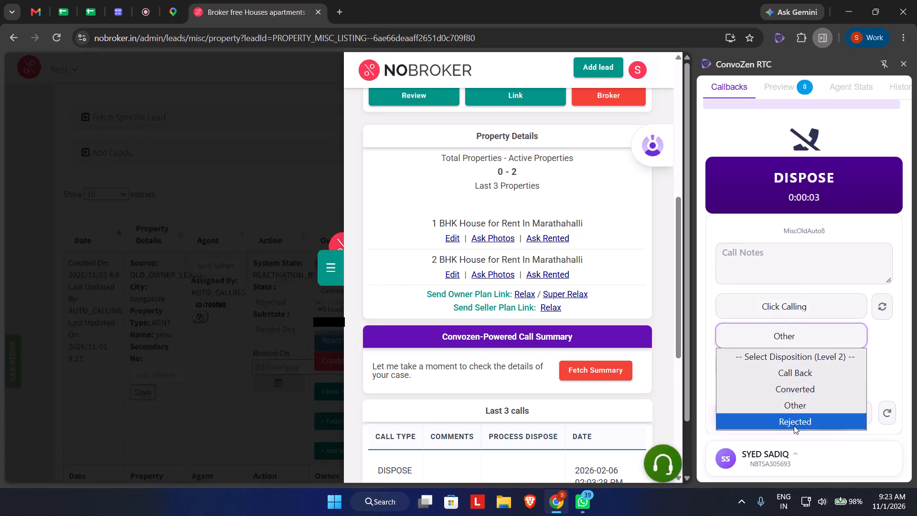
left_click(794, 426)
left_click(783, 356)
left_click(774, 321)
left_click(781, 414)
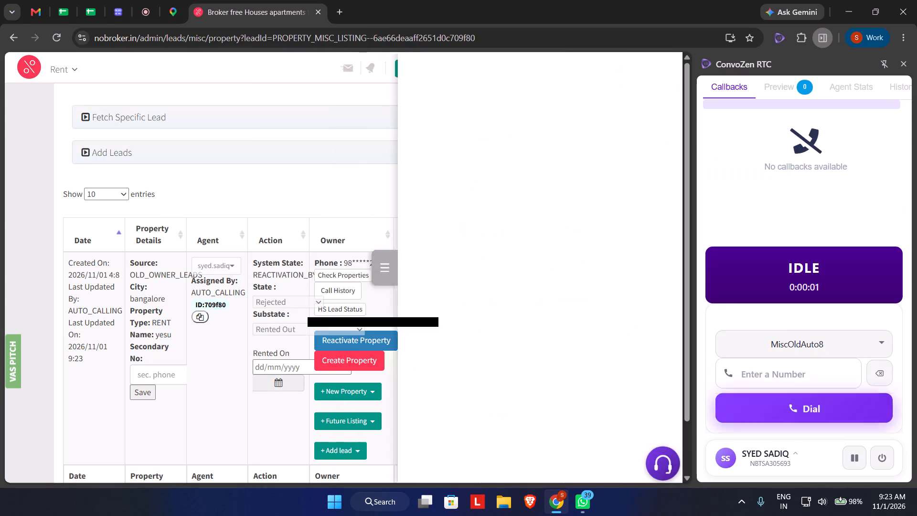
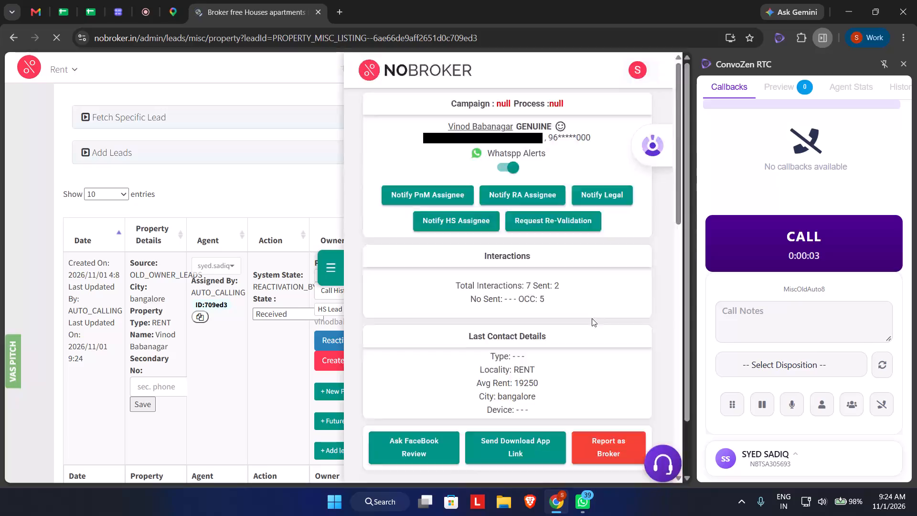
Review the Yelahanka owner's property details and set the lead to Rejected with the substate Rented Out.
scroll(442, 257, "down", 3)
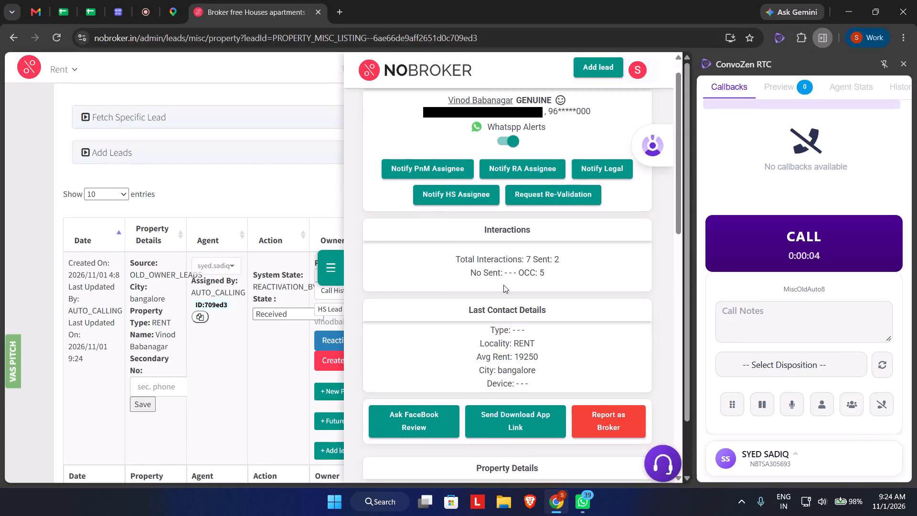
scroll(592, 303, "down", 2)
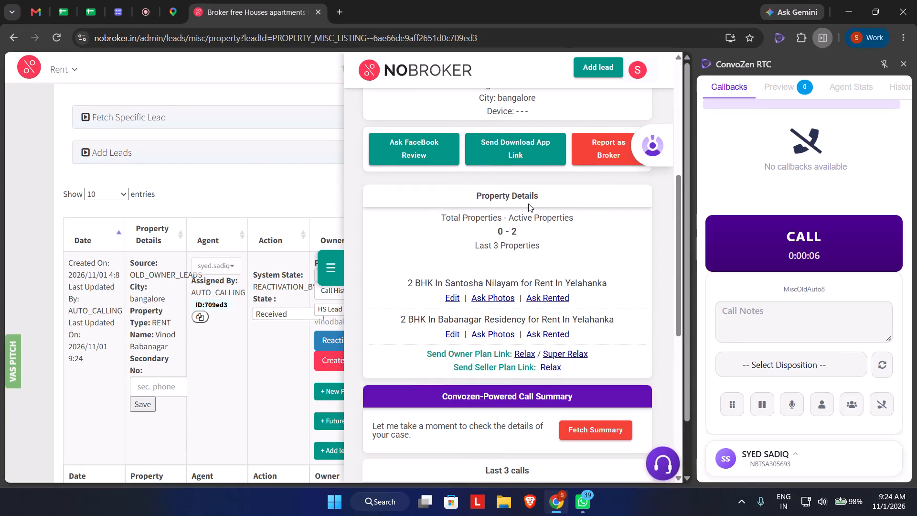
left_click(279, 311)
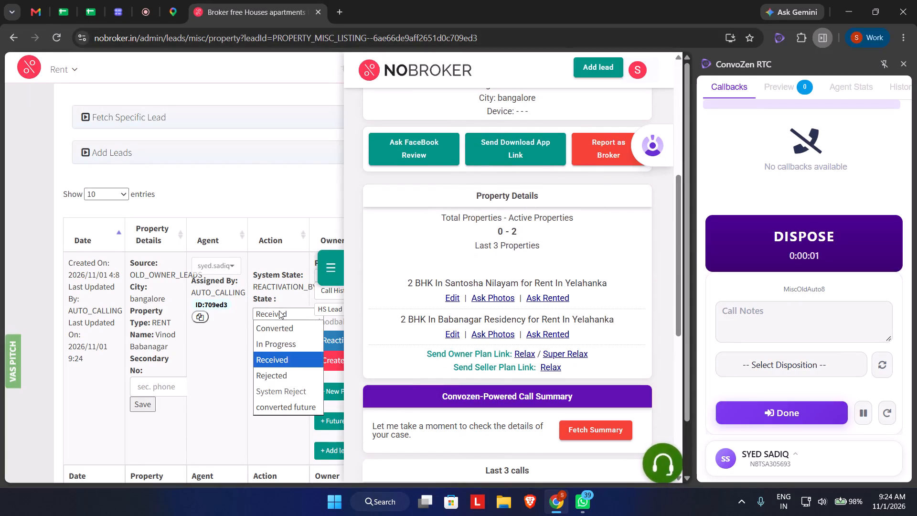
left_click(295, 372)
left_click(284, 333)
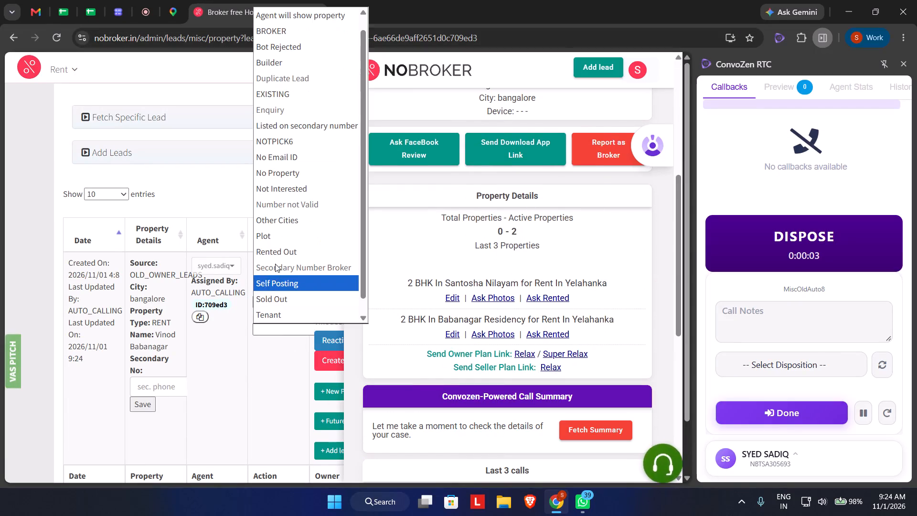
left_click(278, 252)
Set the call disposition to Click Calling, Rejected, Rented Out in ConvoZen RTC and submit it.
left_click(781, 368)
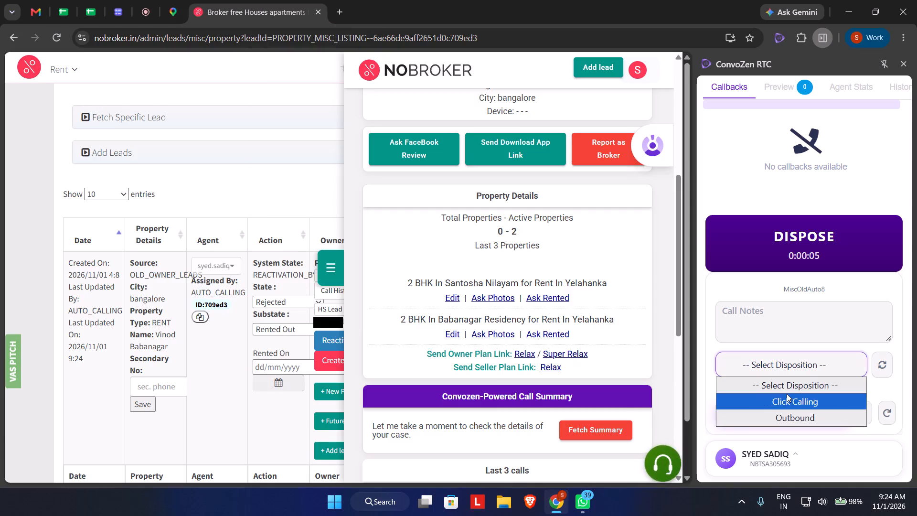
left_click(785, 394)
left_click(771, 369)
left_click(796, 444)
left_click(773, 368)
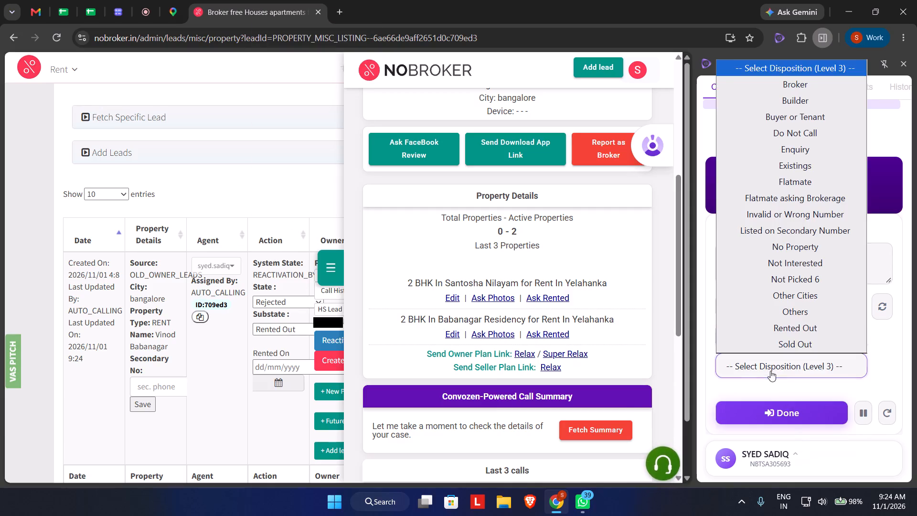
left_click(760, 333)
left_click(764, 402)
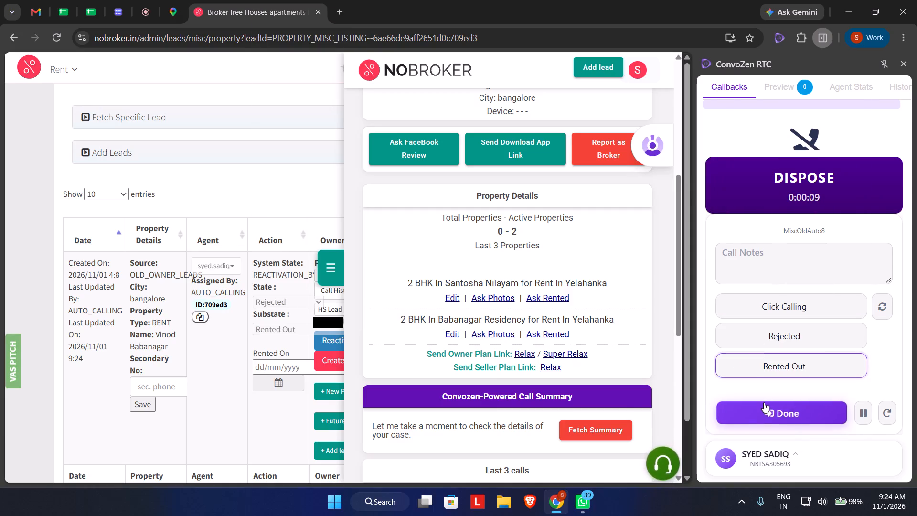
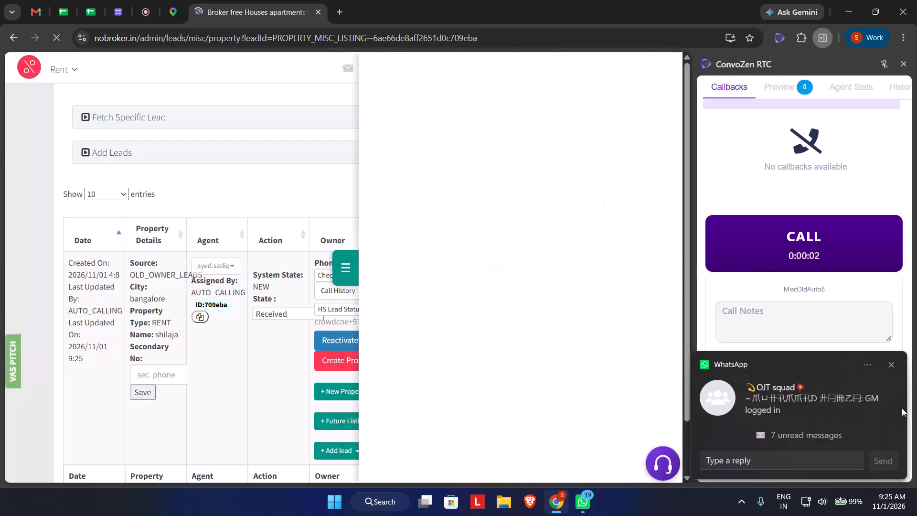
Dismiss the WhatsApp notification, review the Rajaji Nagar owner's property details, and set the lead to In Progress with substate NOTPICK.
left_click(891, 365)
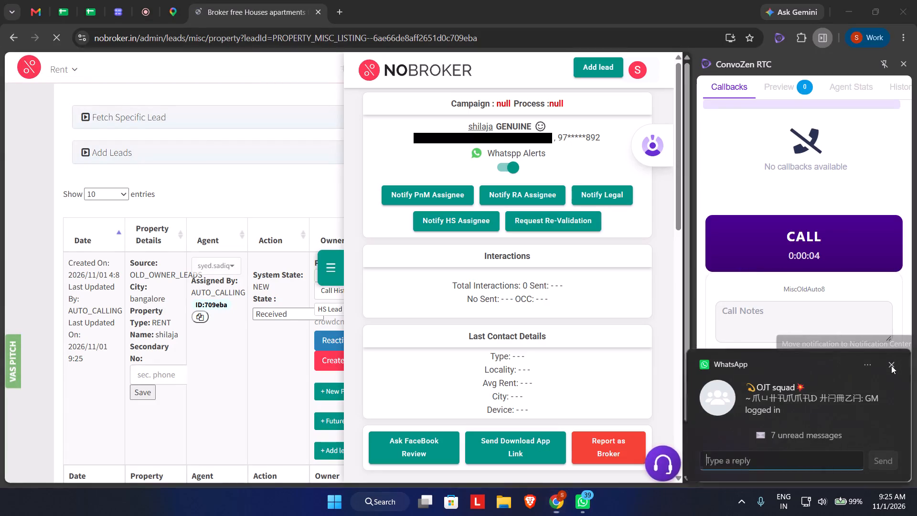
scroll(477, 344, "down", 4)
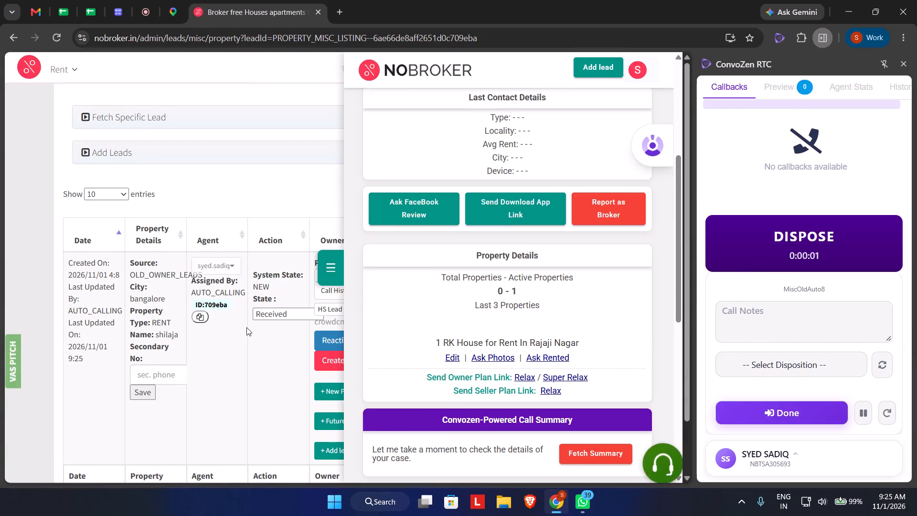
left_click(292, 309)
left_click(281, 342)
left_click(282, 326)
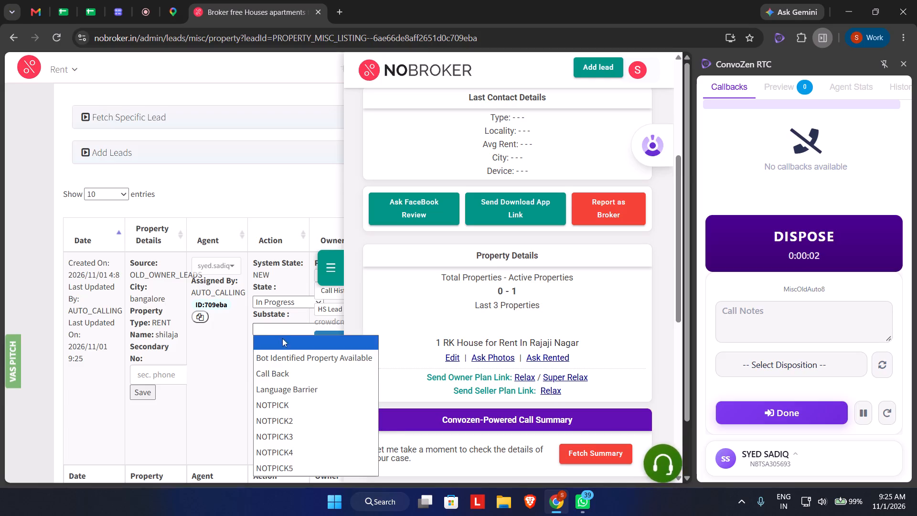
left_click(287, 401)
Set the call disposition to Click Calling, Call Back, Busy or Disconnected in ConvoZen RTC and submit it.
left_click(755, 362)
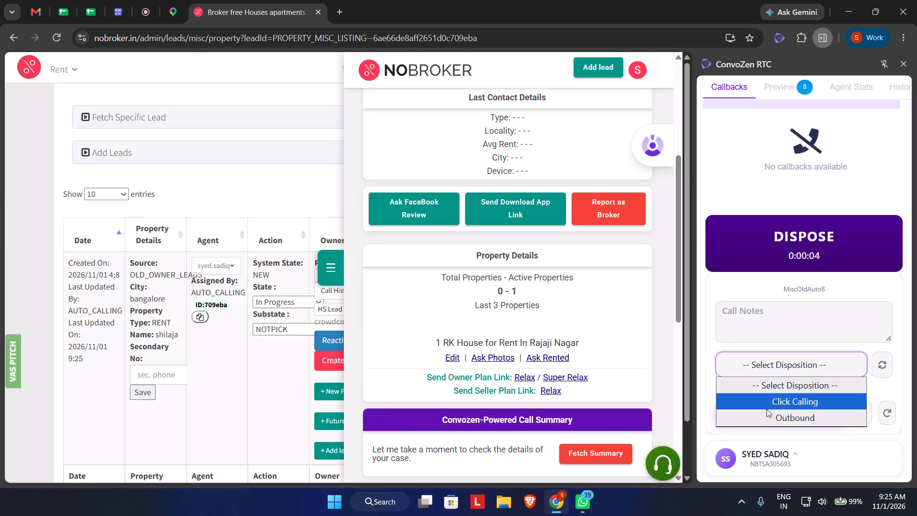
left_click(761, 402)
left_click(757, 360)
left_click(759, 398)
left_click(757, 369)
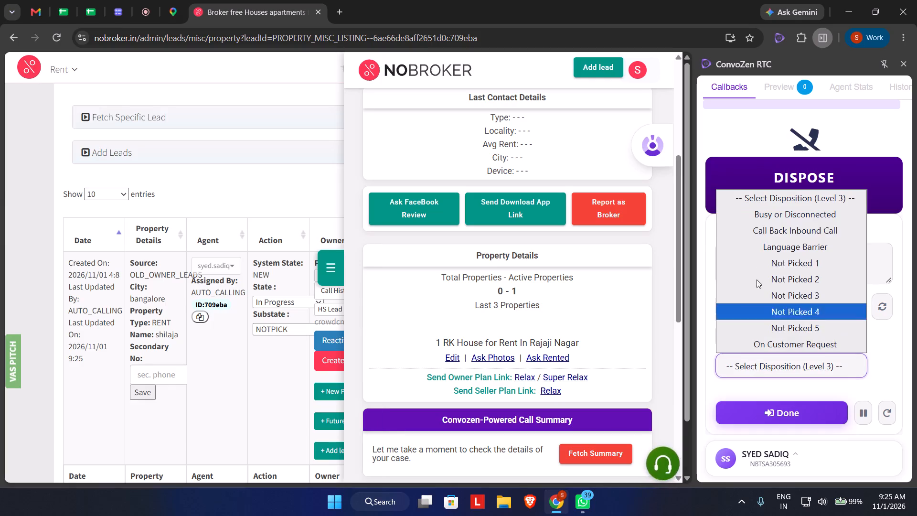
left_click(753, 218)
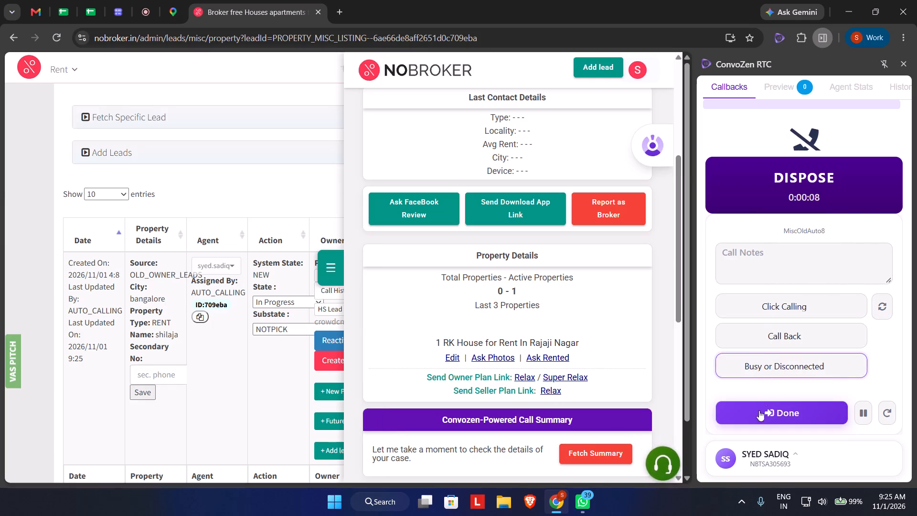
left_click(757, 414)
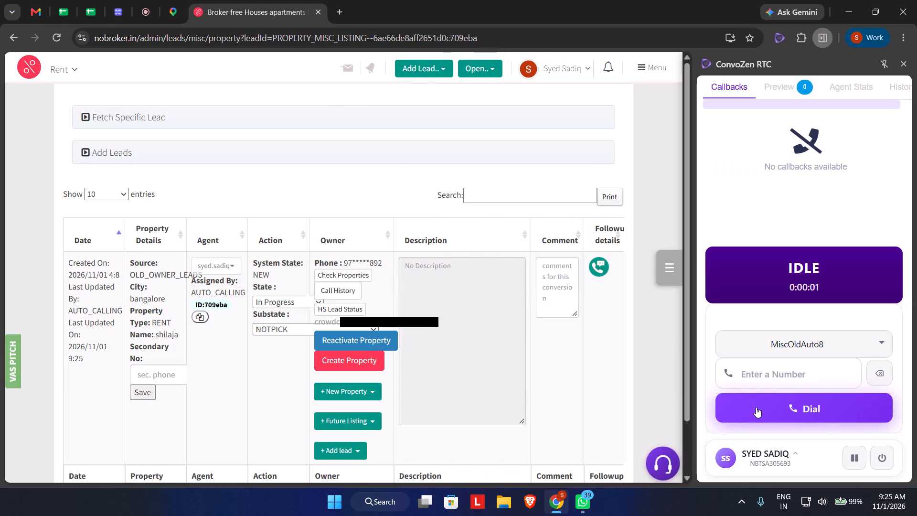
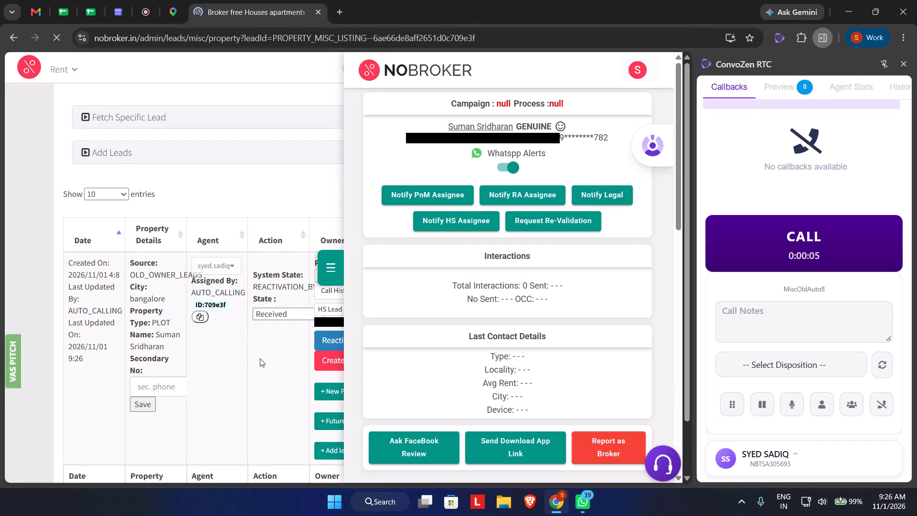
Set the Bangalore plot lead's state to In Progress with substate NOTPICK.
left_click(267, 320)
left_click(277, 345)
left_click(271, 332)
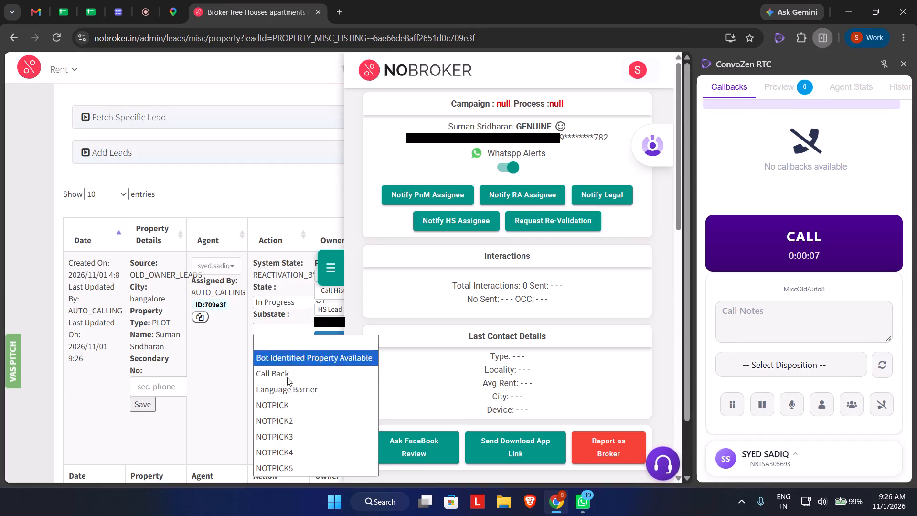
left_click(298, 408)
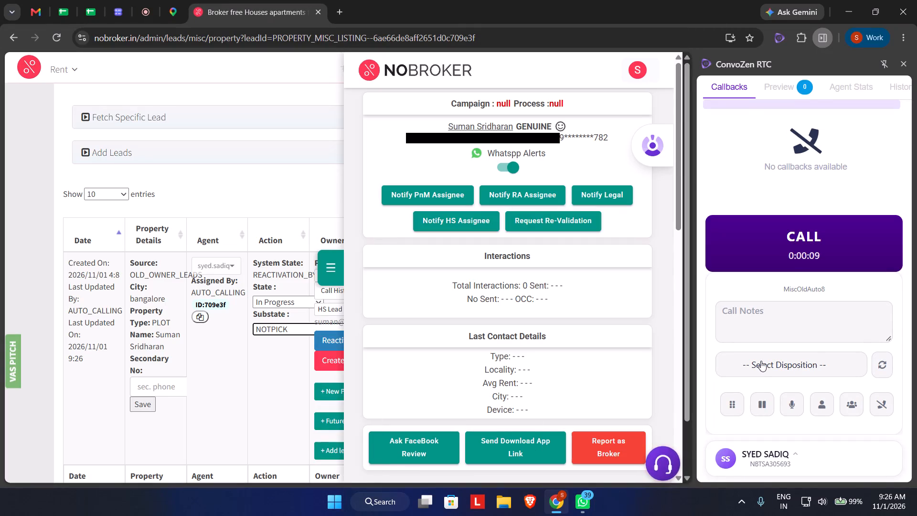
Set the call disposition to Outbound, Not Picked, Voice Mail in ConvoZen RTC, end the call and submit it.
left_click(760, 369)
left_click(781, 413)
left_click(773, 376)
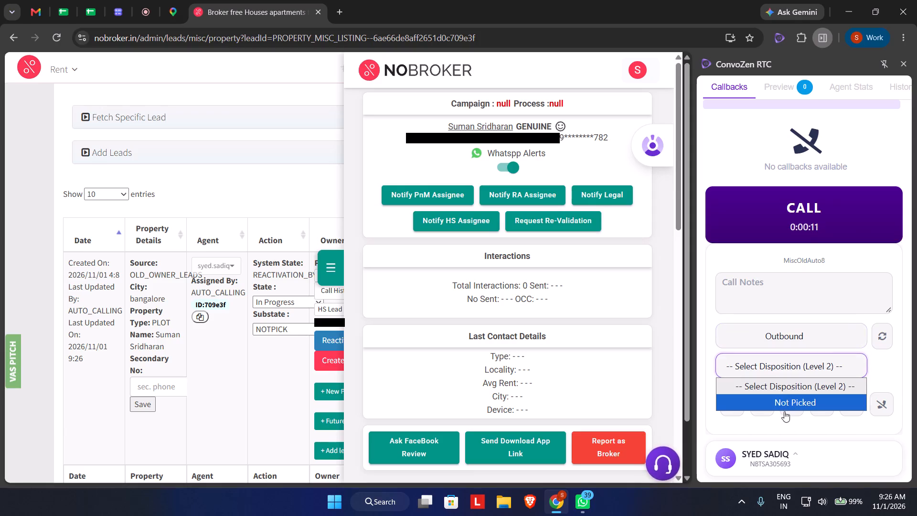
left_click(781, 406)
left_click(780, 369)
left_click(814, 451)
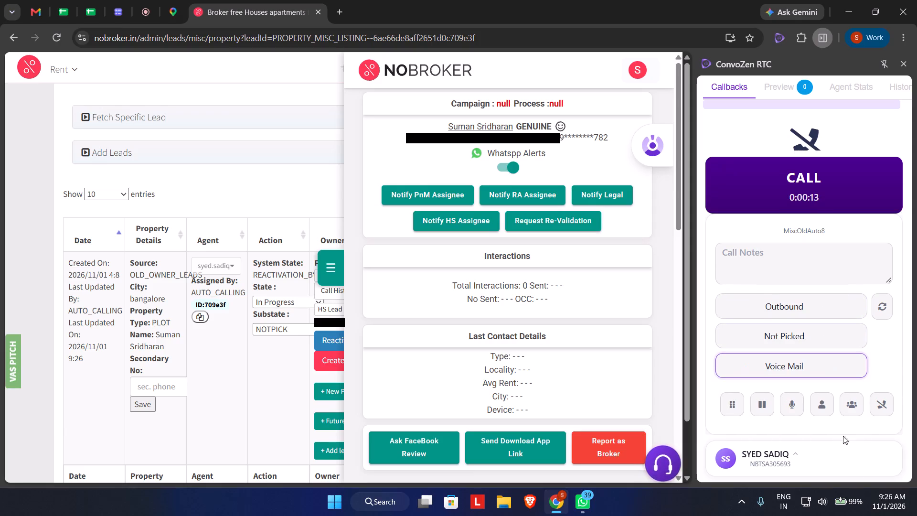
left_click(876, 414)
left_click(818, 422)
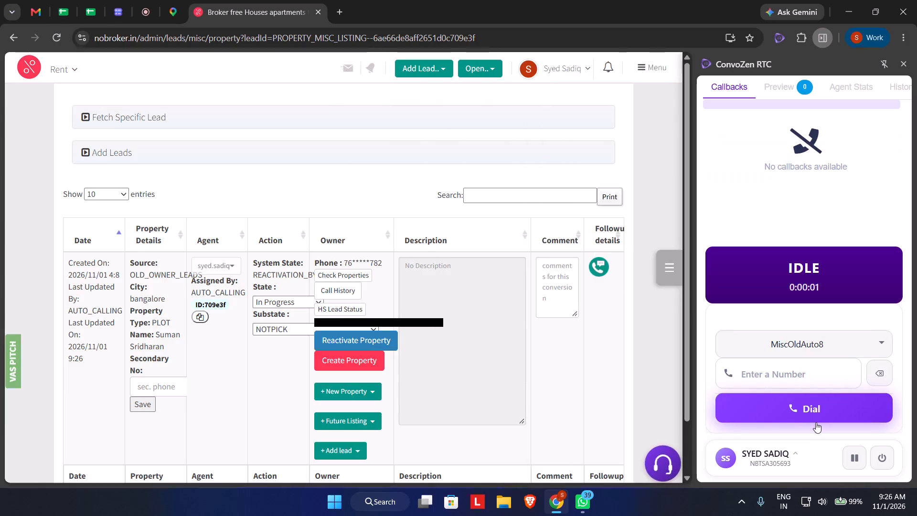
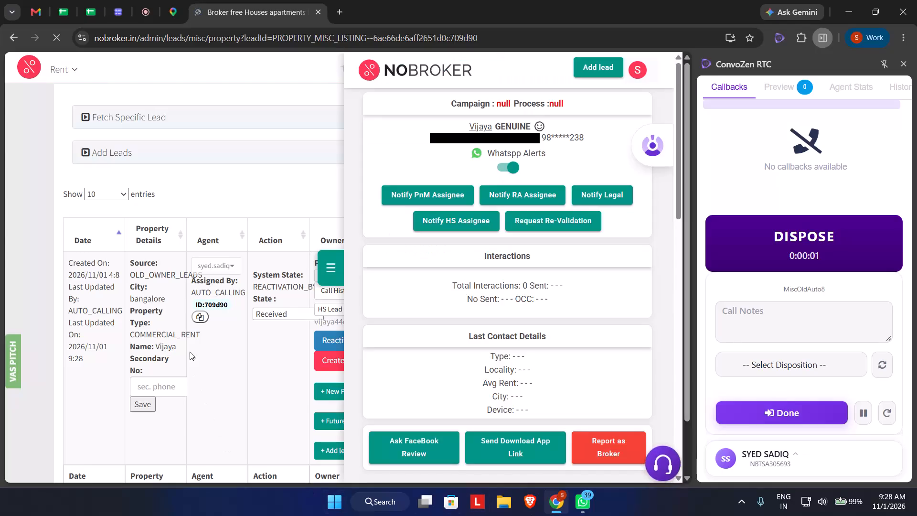
Set the Bangalore commercial rent lead's state to In Progress with substate NOTPICK.
left_click(267, 312)
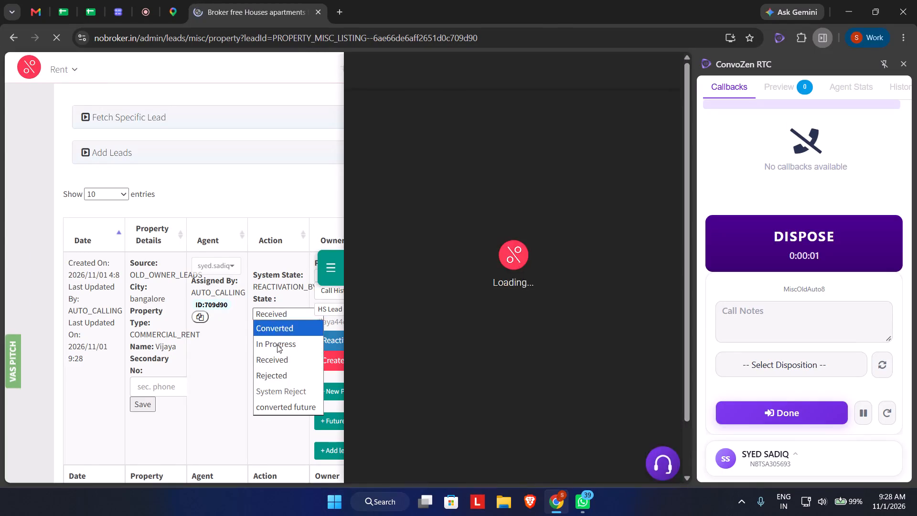
left_click(277, 346)
left_click(277, 329)
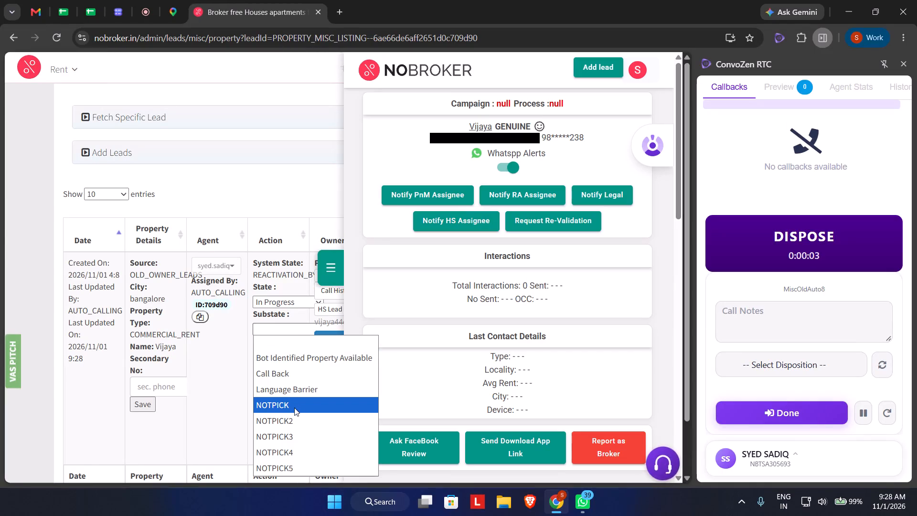
left_click(294, 404)
Set the call disposition to Click Calling, Other, Auto Dispose in ConvoZen RTC and submit it.
left_click(790, 367)
left_click_drag(805, 411, 803, 407)
left_click(789, 368)
left_click(801, 434)
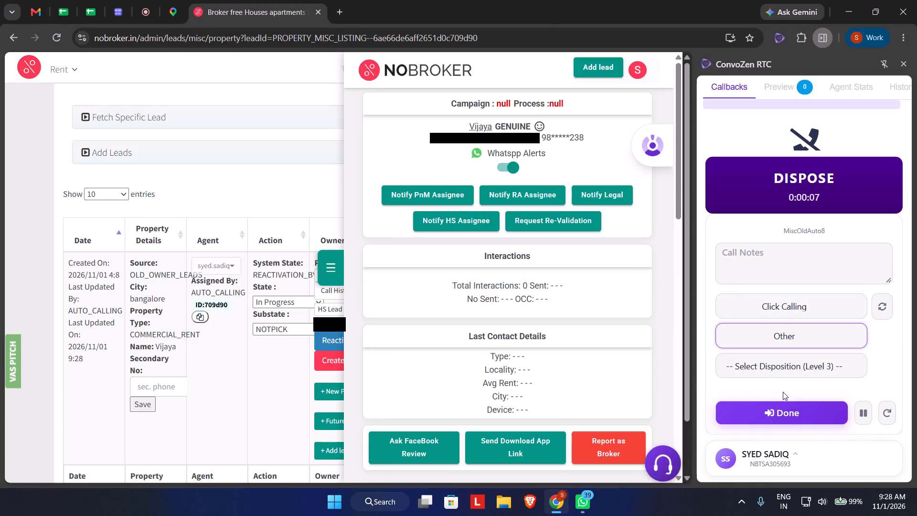
left_click(775, 378)
left_click(768, 364)
left_click(778, 408)
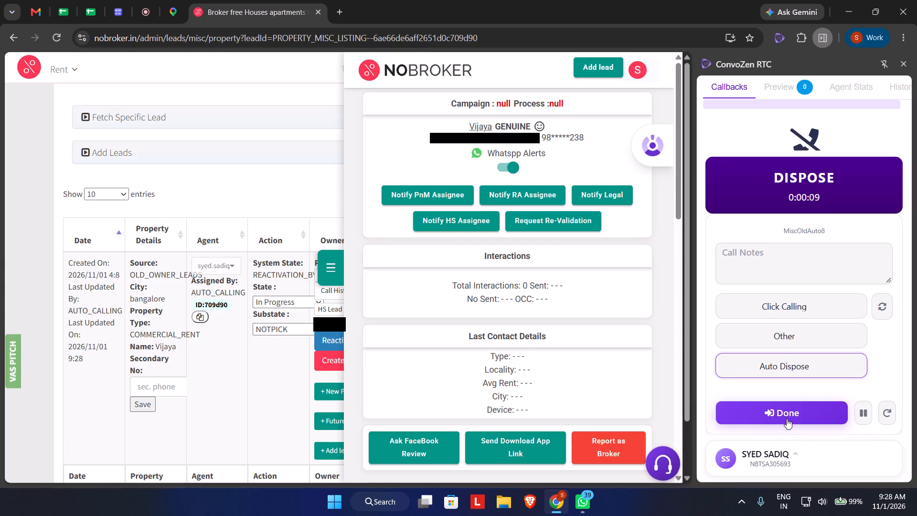
left_click(785, 418)
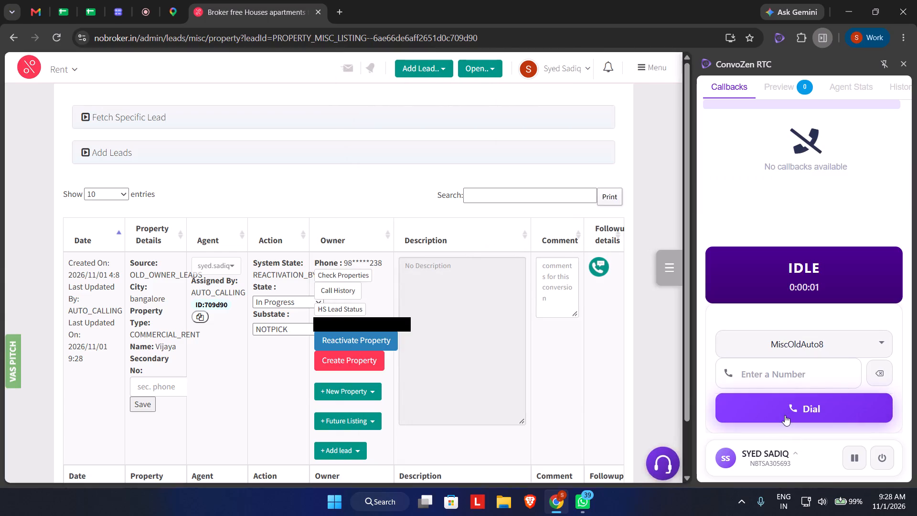
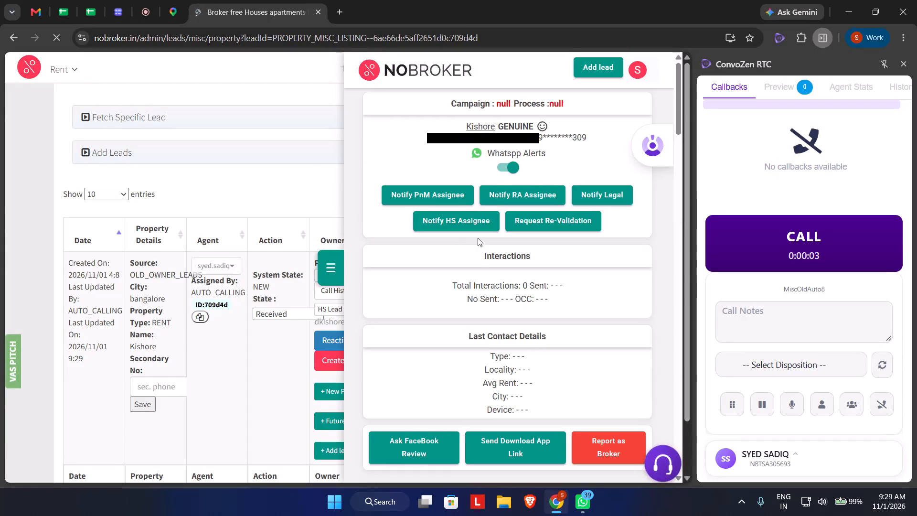
scroll(479, 259, "down", 7)
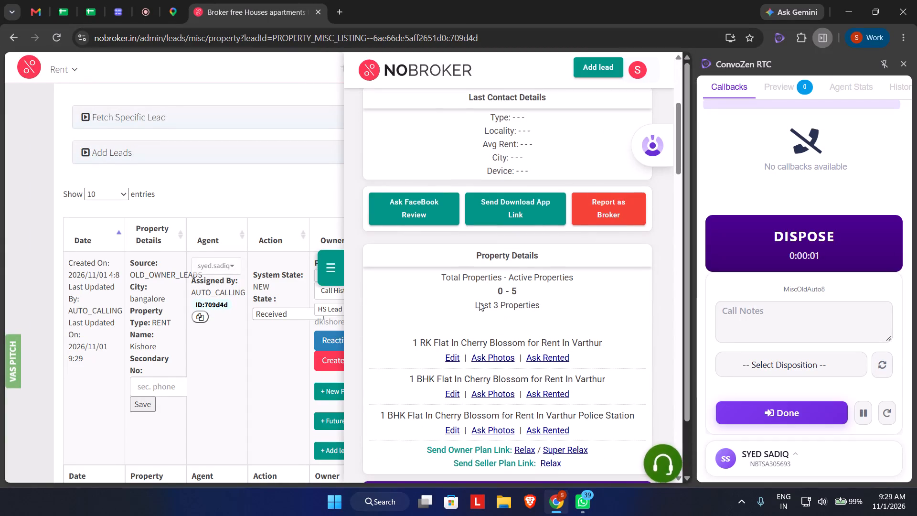
left_click(301, 320)
left_click(297, 347)
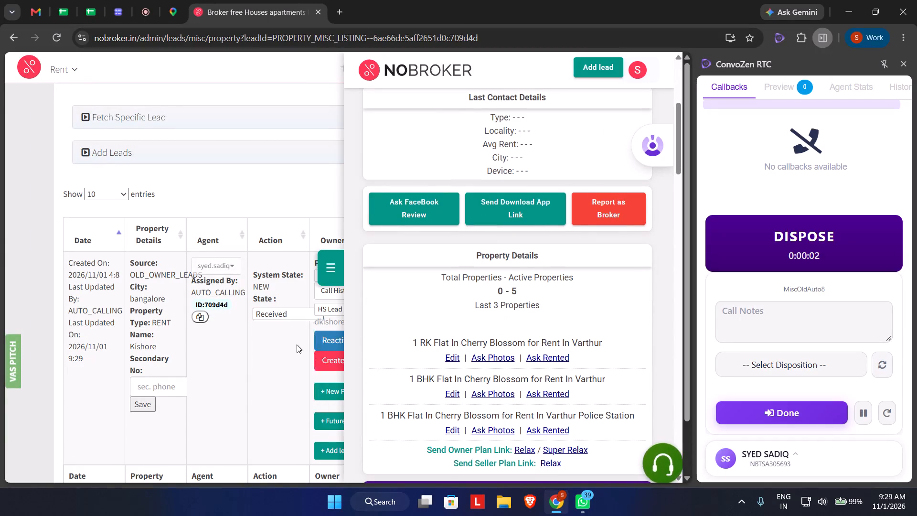
left_click(288, 331)
left_click(337, 399)
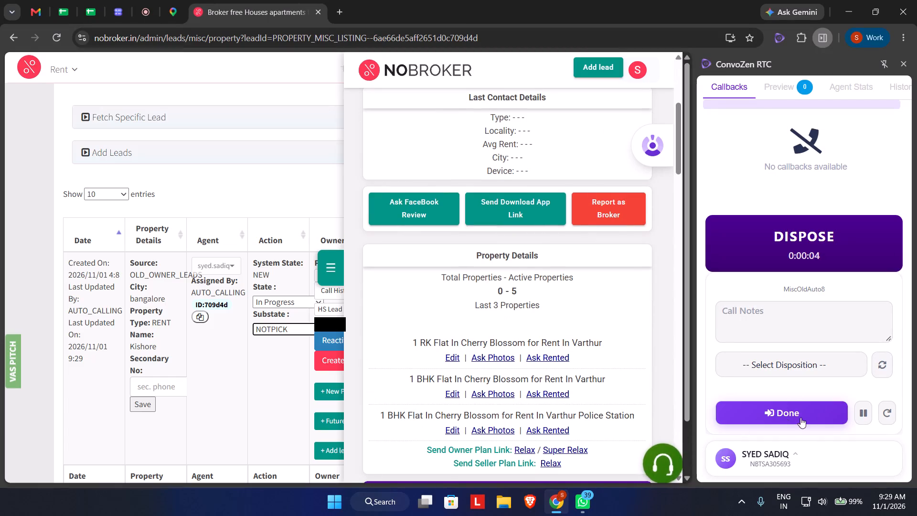
Set the ended call's disposition to Click Calling, Other, Auto Dispose in ConvoZen RTC and submit it.
left_click(787, 379)
left_click(782, 358)
left_click(800, 404)
left_click(784, 360)
left_click(810, 428)
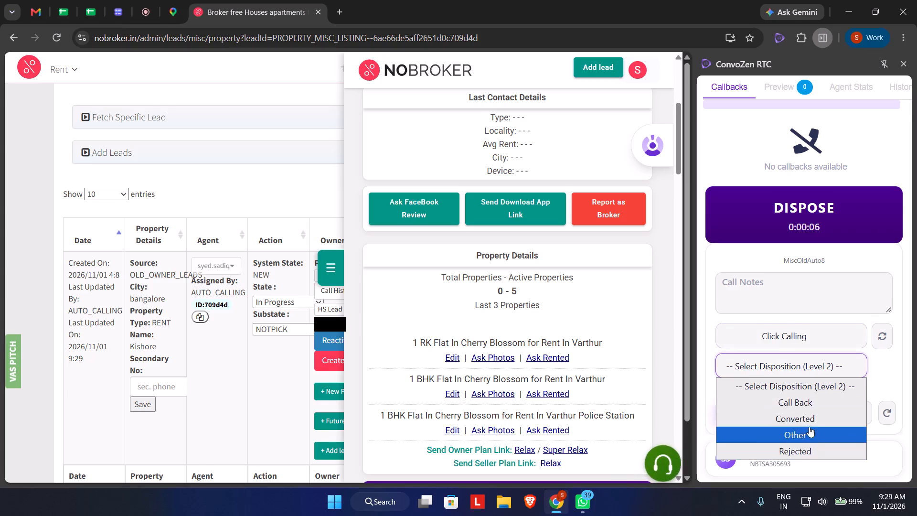
left_click(777, 379)
left_click(763, 360)
left_click(792, 398)
left_click(803, 416)
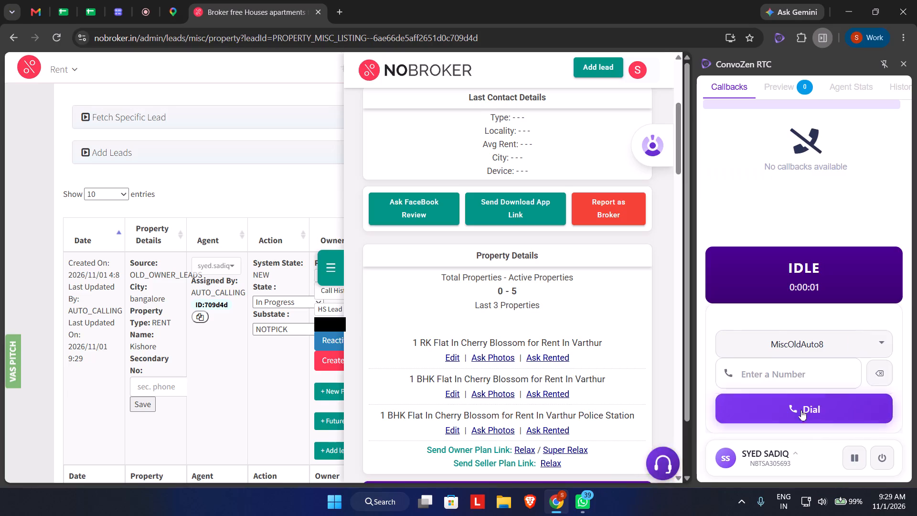
Check the recent call history and the callbacks list in ConvoZen RTC.
left_click(897, 88)
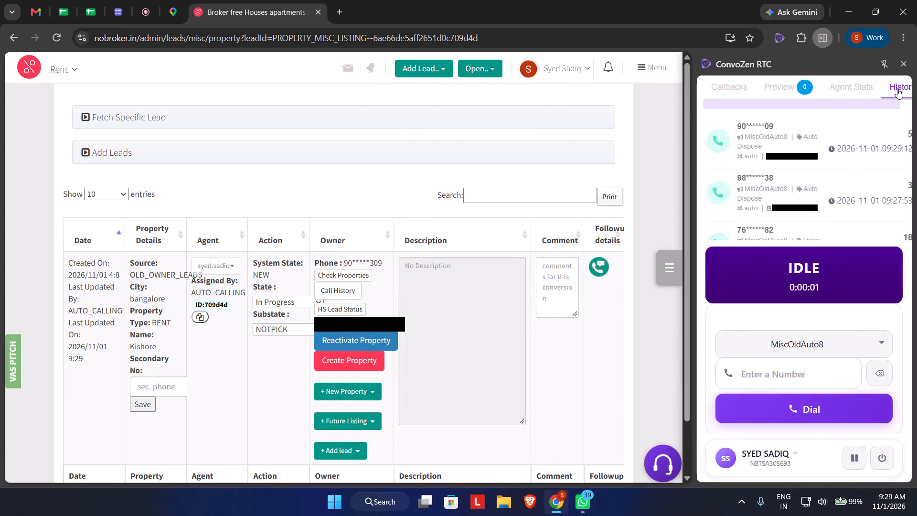
left_click(776, 95)
left_click(714, 91)
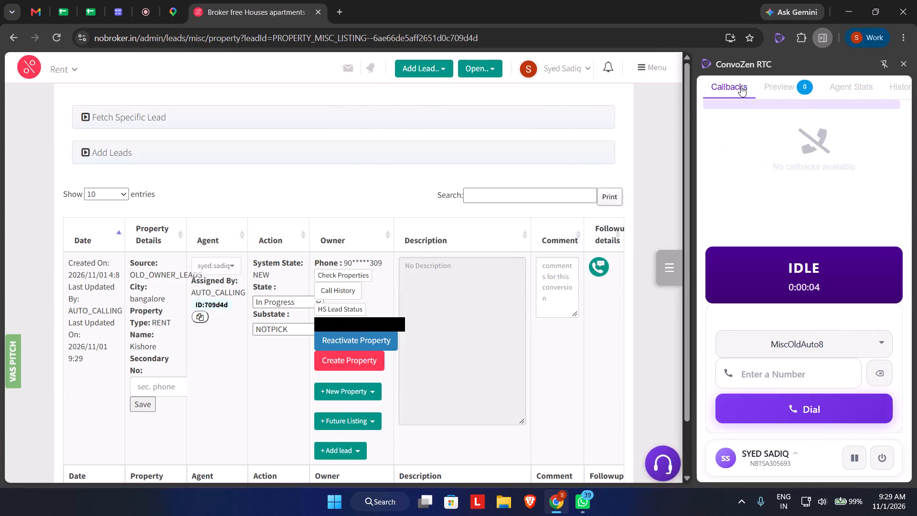
left_click(861, 94)
left_click(889, 92)
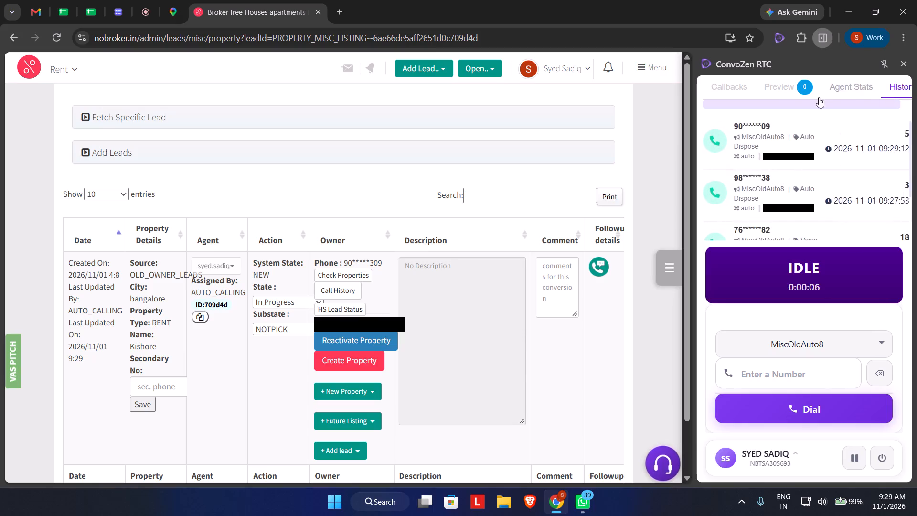
left_click(698, 84)
left_click(729, 92)
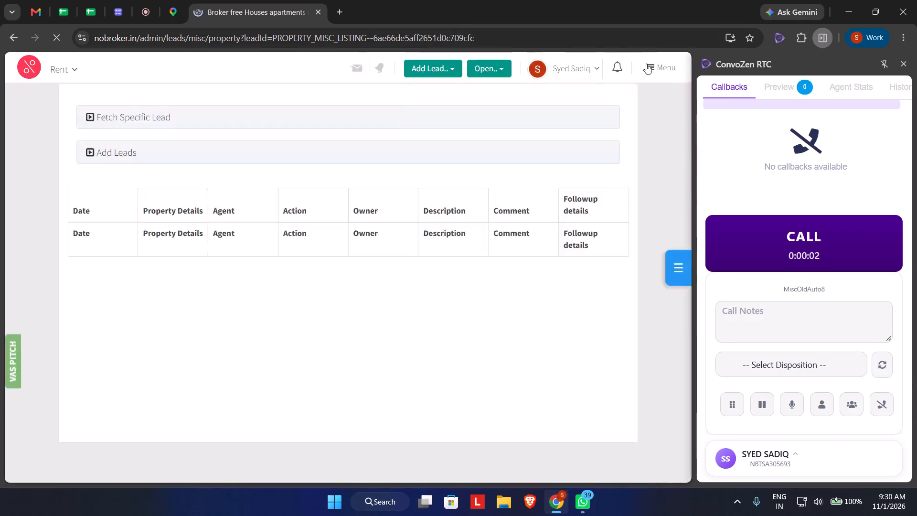
scroll(459, 254, "down", 1)
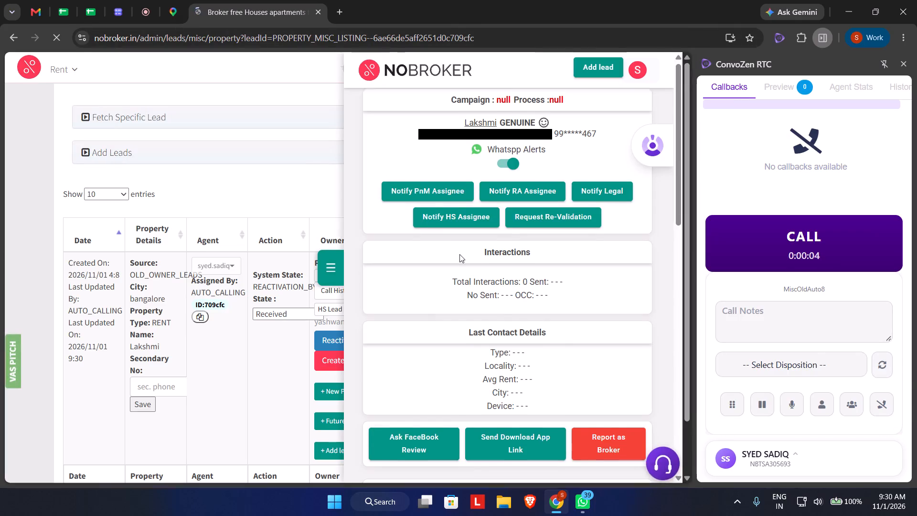
scroll(459, 254, "down", 5)
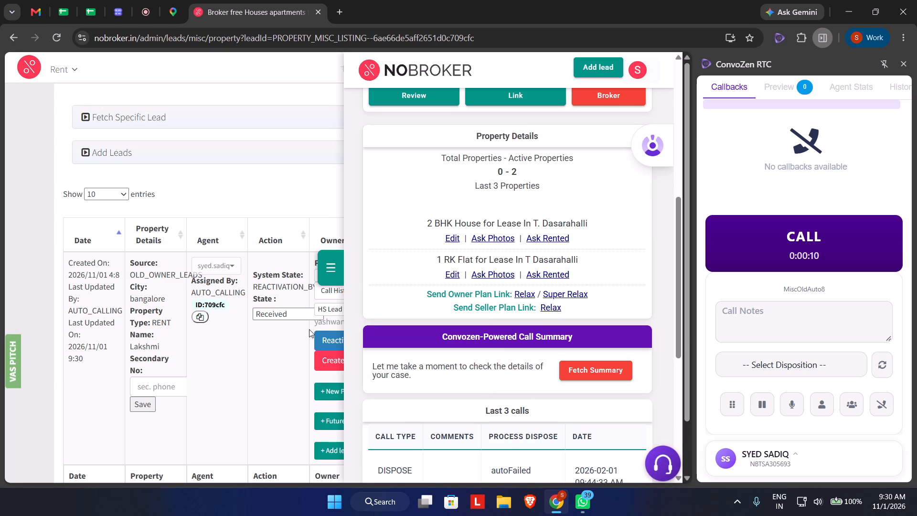
left_click(267, 313)
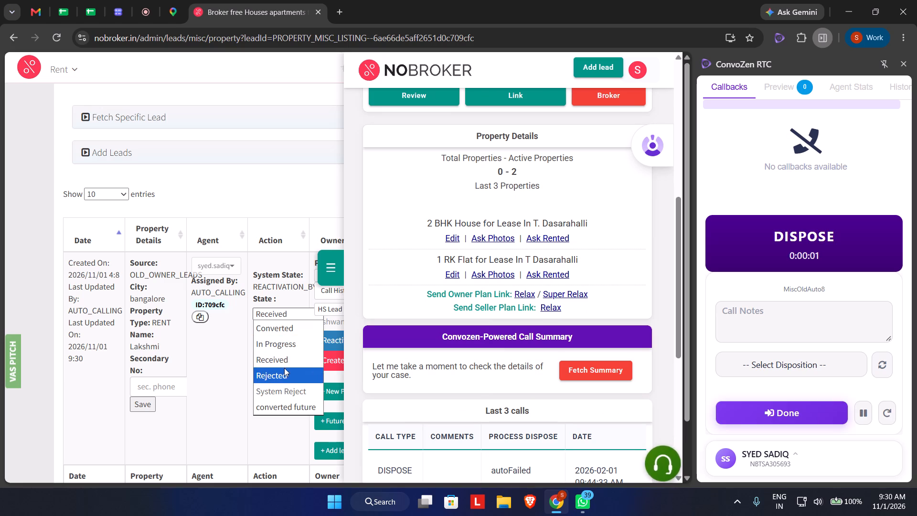
left_click(286, 368)
left_click(280, 328)
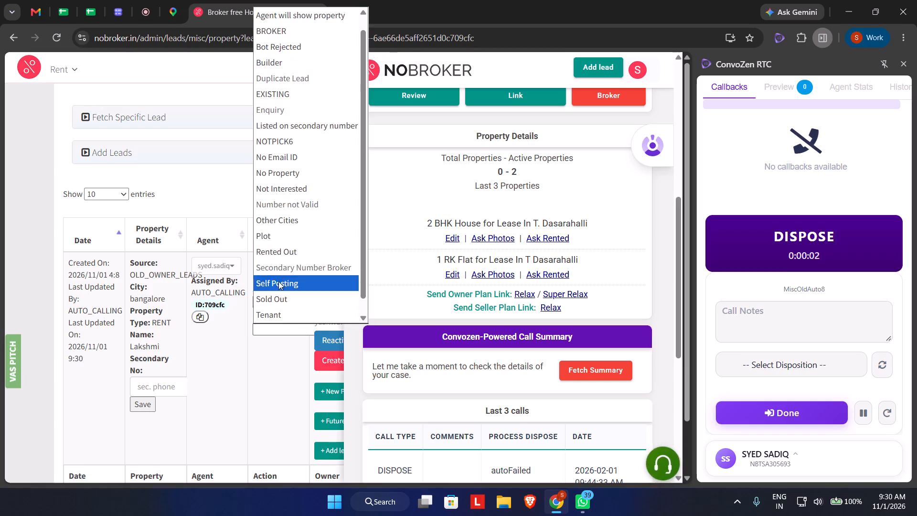
left_click(297, 247)
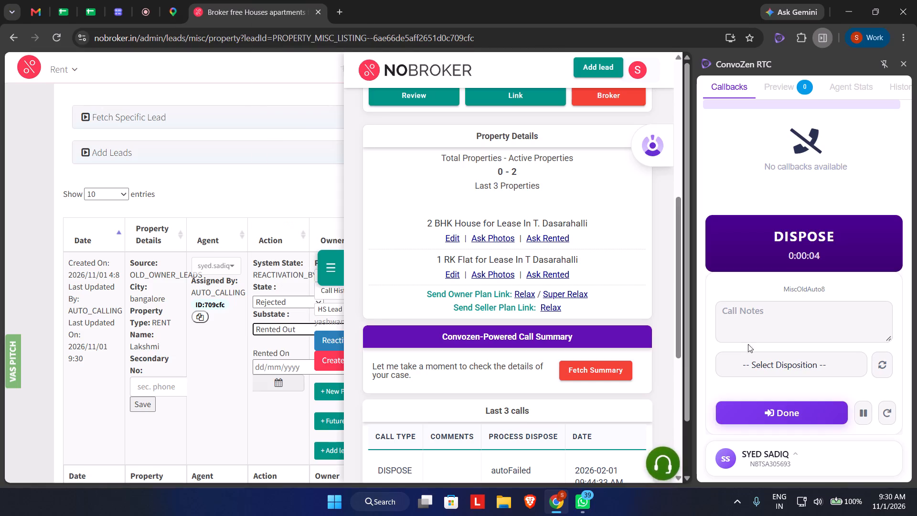
Set the call disposition to Click Calling, Rejected, Rented Out in ConvoZen RTC and submit it.
left_click(819, 359)
left_click(787, 403)
left_click(780, 375)
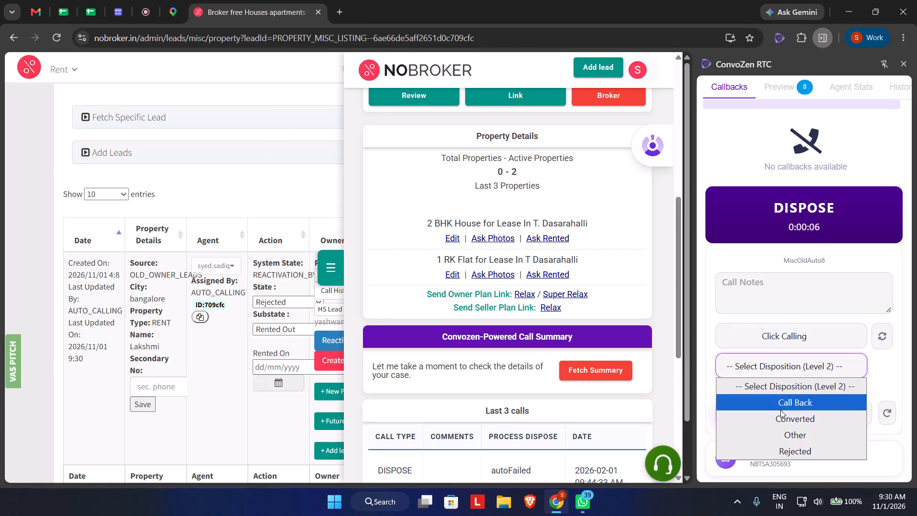
left_click(789, 452)
left_click(767, 358)
left_click(767, 327)
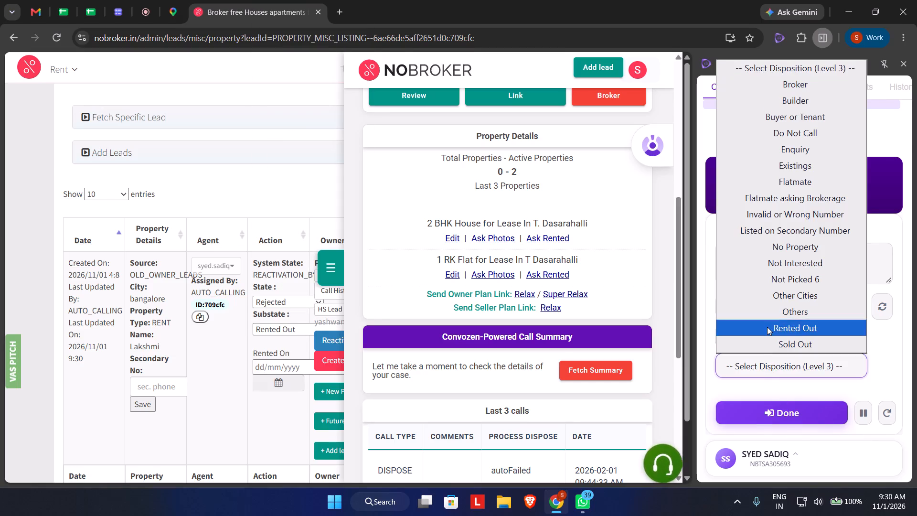
left_click(784, 405)
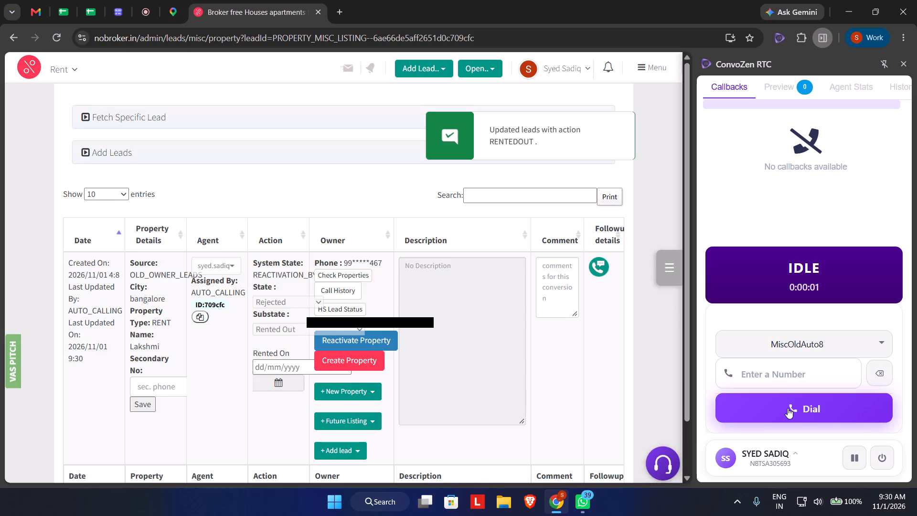
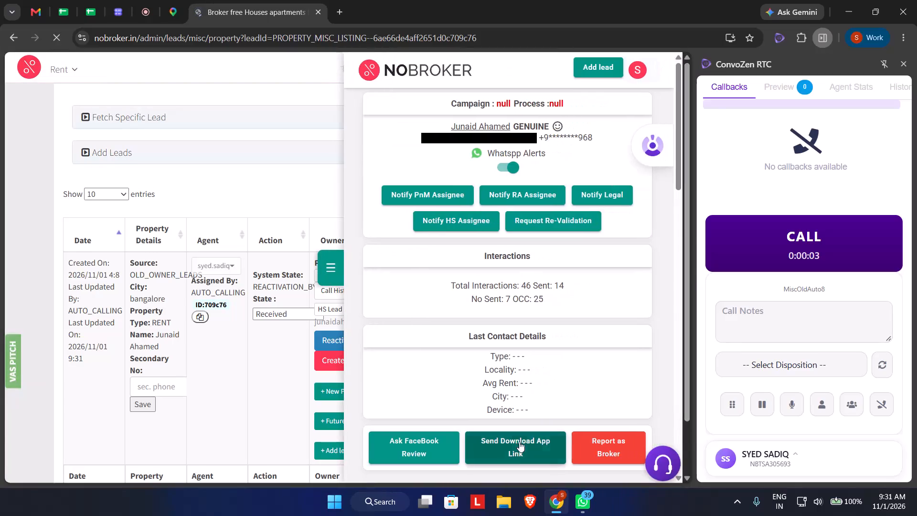
left_click_drag(282, 307, 289, 310)
left_click(299, 344)
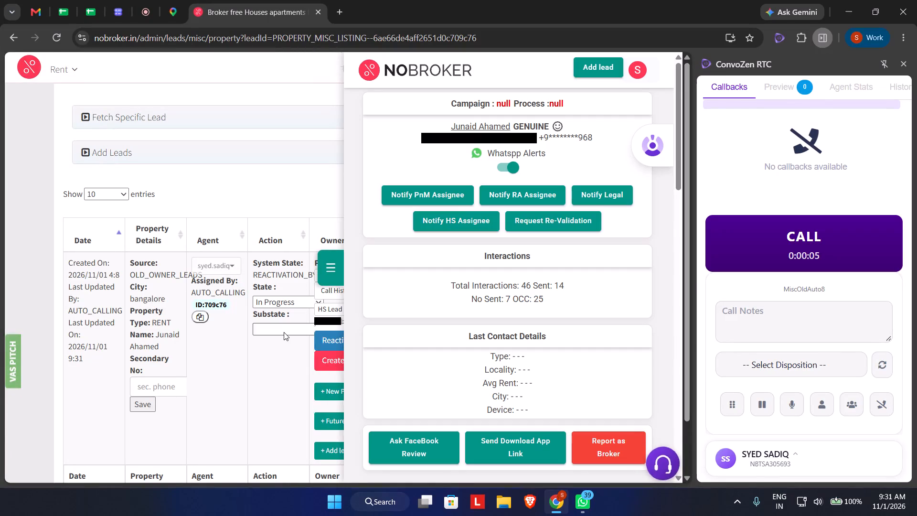
left_click(284, 332)
left_click(290, 400)
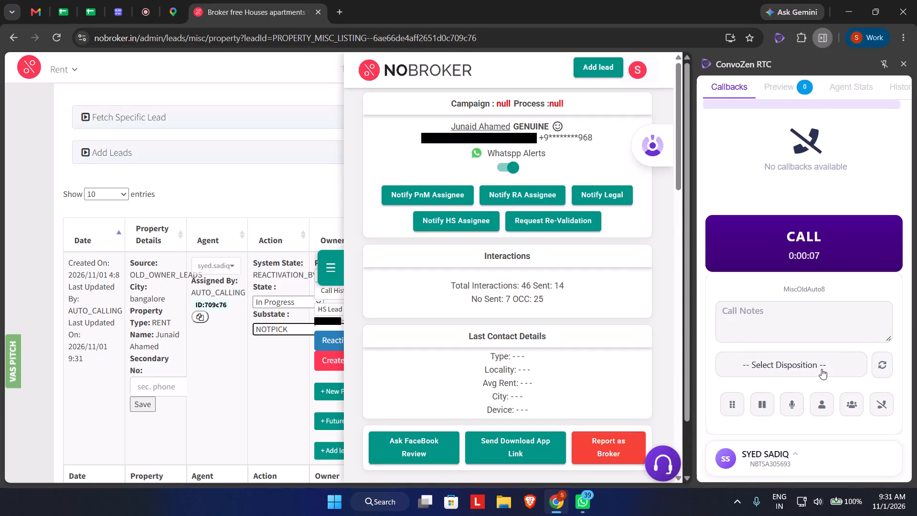
Set the call disposition to Outbound, Not Picked, Voice Mail in ConvoZen RTC, end the call and submit it.
left_click(819, 361)
left_click_drag(791, 402, 795, 414)
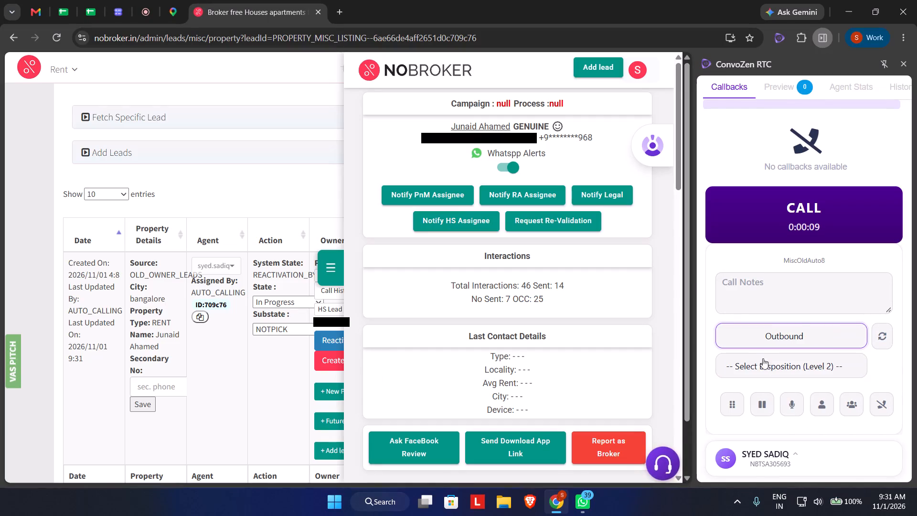
left_click(763, 362)
left_click_drag(766, 387, 771, 398)
left_click(763, 366)
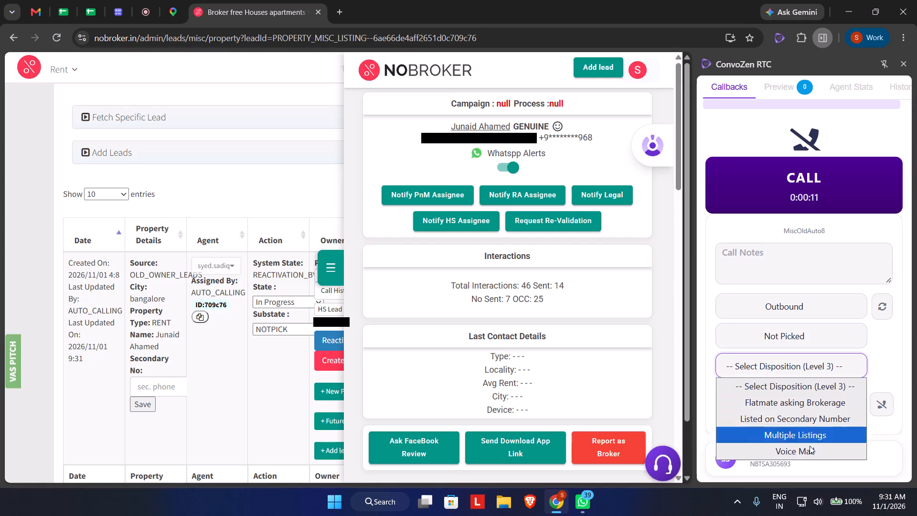
left_click(811, 449)
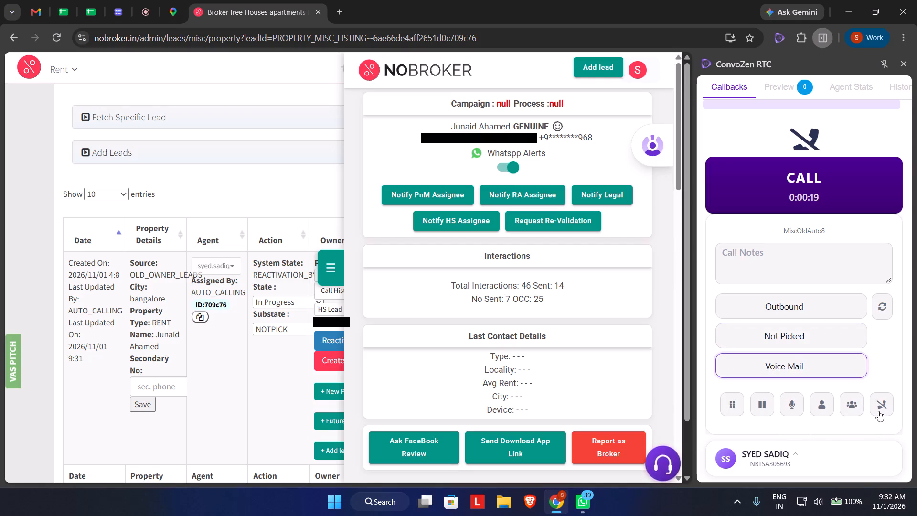
double_click(878, 411)
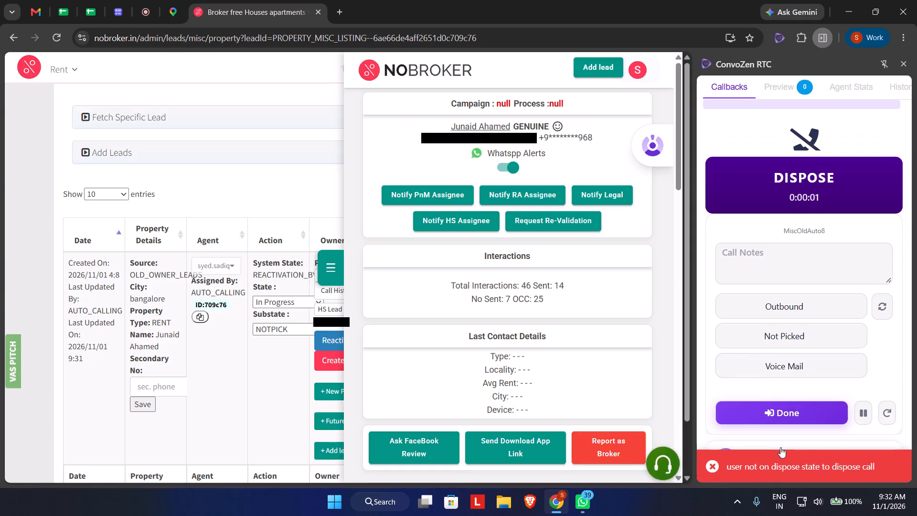
left_click(771, 412)
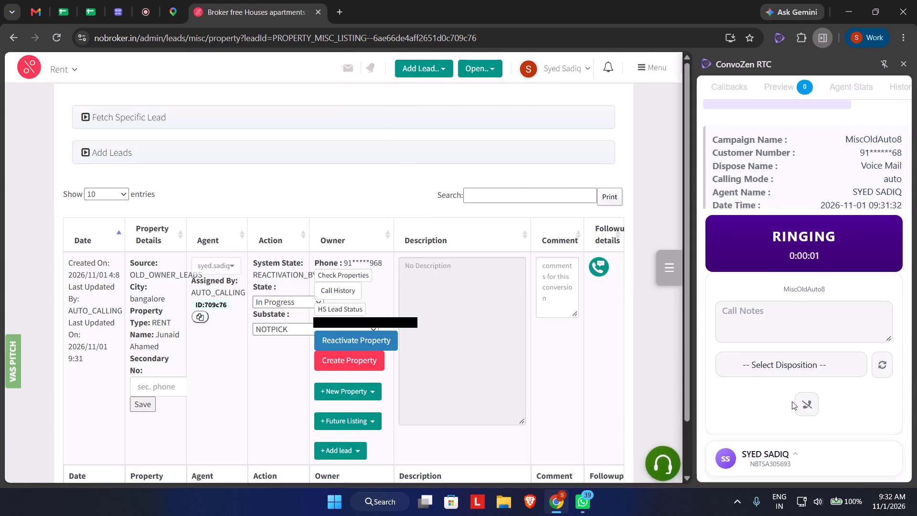
End the ringing follow-on call, set its disposition to Click Calling, Other with the first third-level option, and submit it.
left_click_drag(804, 402, 812, 411)
left_click(769, 359)
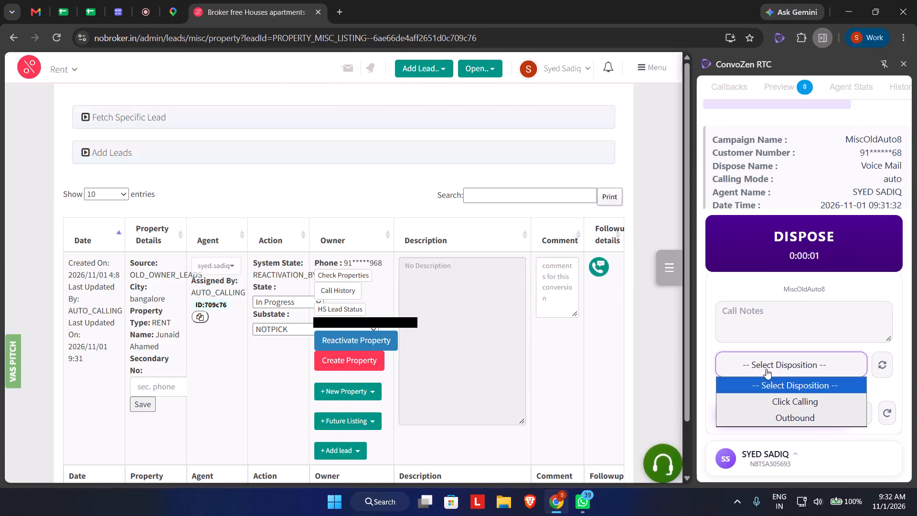
left_click(775, 401)
left_click(753, 367)
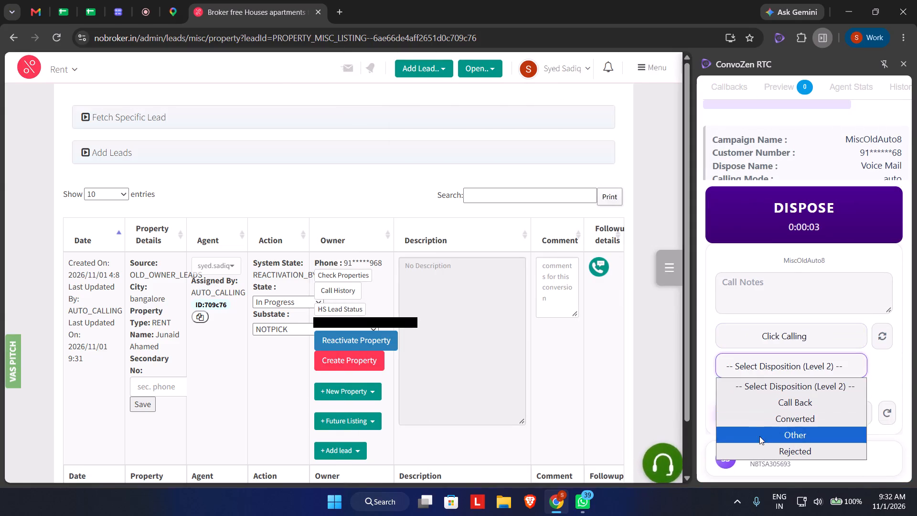
left_click_drag(759, 436, 761, 428)
left_click(762, 366)
double_click(763, 400)
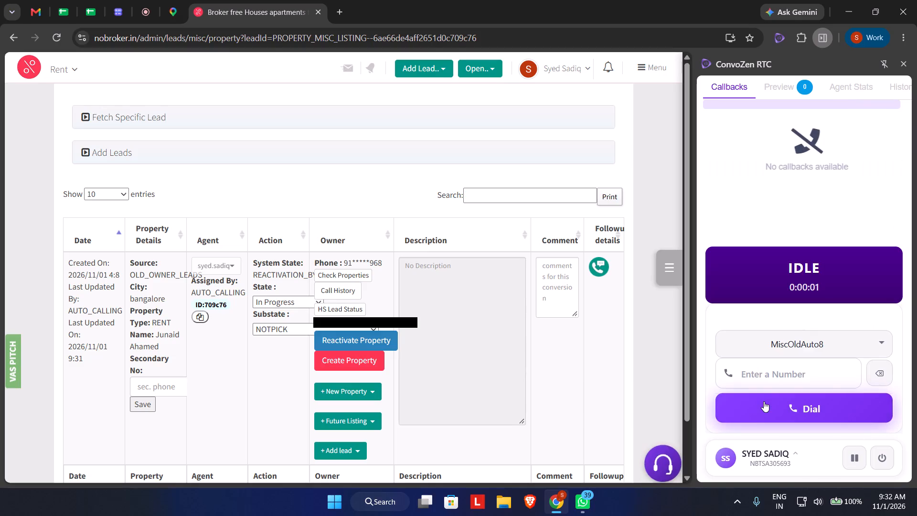
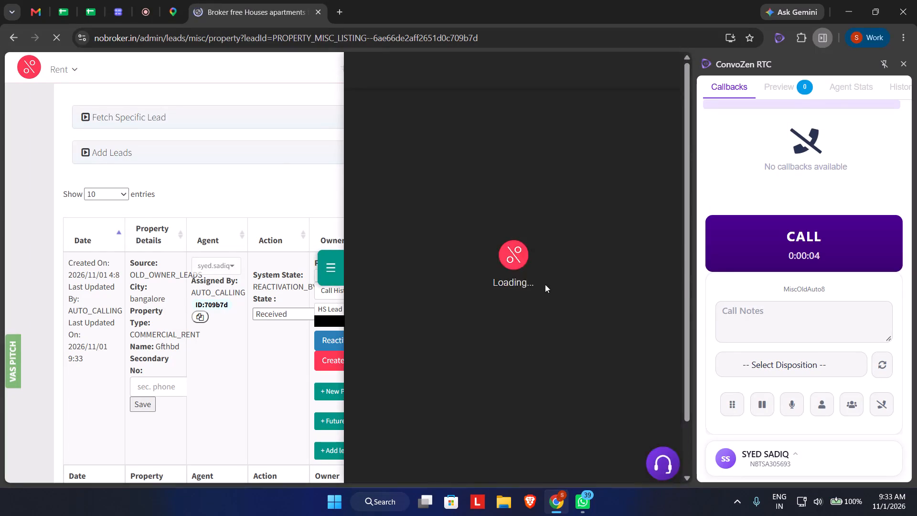
scroll(532, 280, "down", 2)
scroll(540, 274, "up", 3)
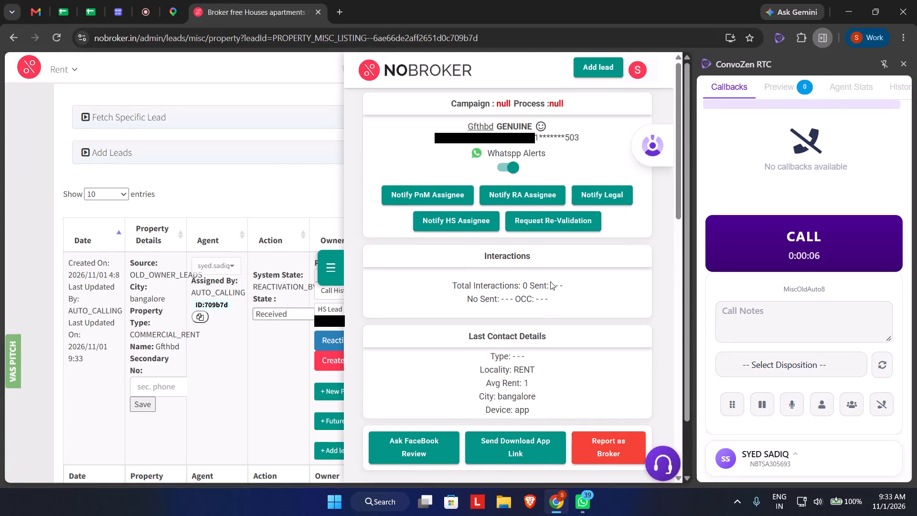
scroll(537, 239, "up", 6)
scroll(497, 258, "down", 2)
scroll(496, 260, "up", 2)
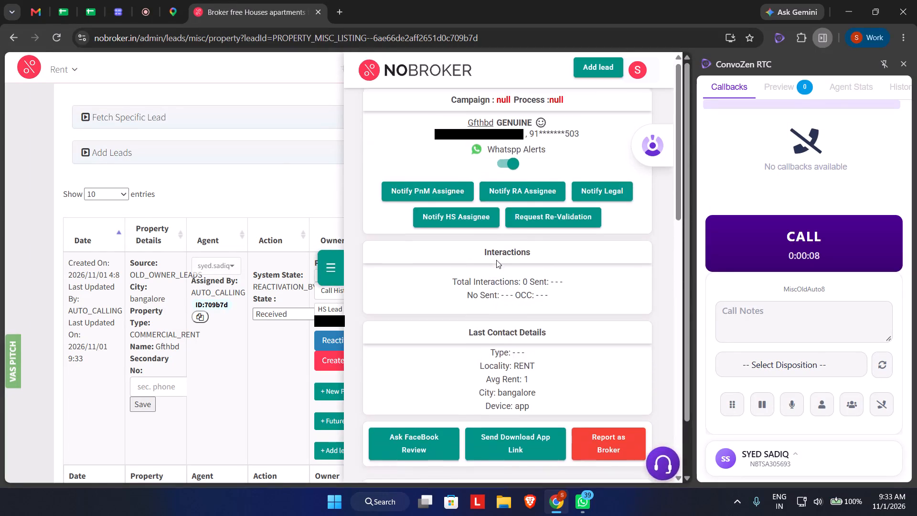
scroll(496, 260, "up", 1)
scroll(525, 331, "down", 4)
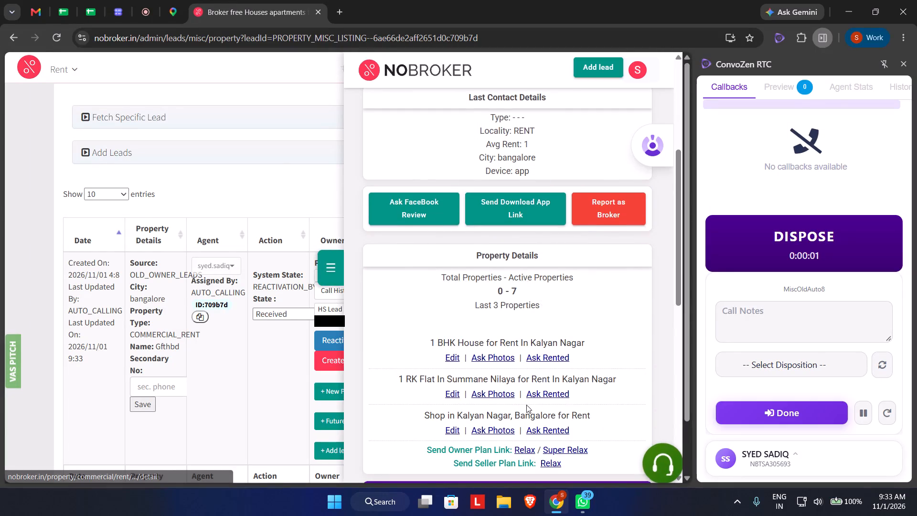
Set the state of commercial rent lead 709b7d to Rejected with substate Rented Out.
left_click(257, 314)
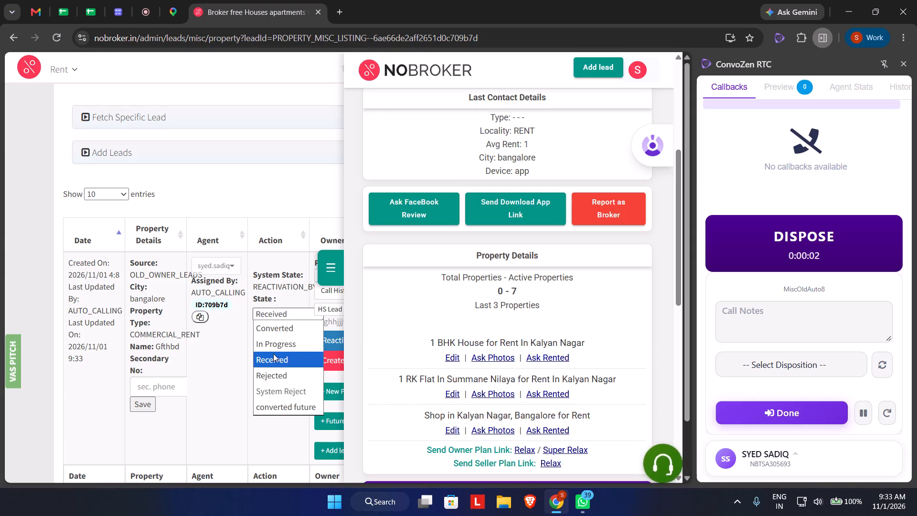
left_click(280, 374)
left_click(263, 335)
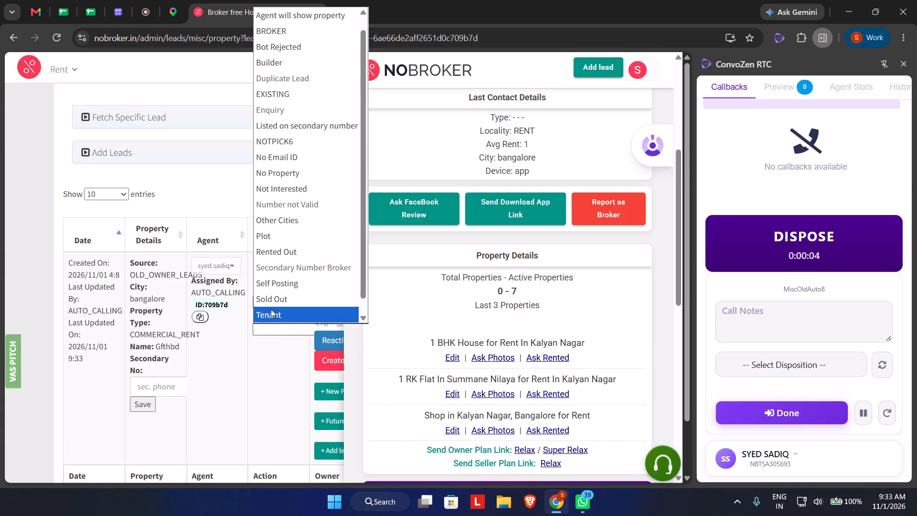
left_click(309, 254)
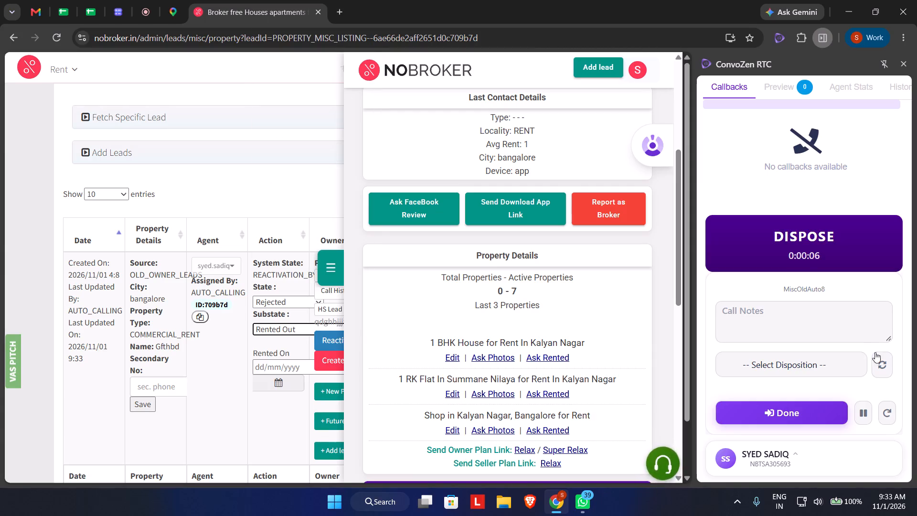
Set the call disposition to Click Calling, Rejected, Rented Out in ConvoZen RTC and submit it.
left_click(819, 370)
left_click(815, 394)
left_click(796, 363)
left_click(816, 443)
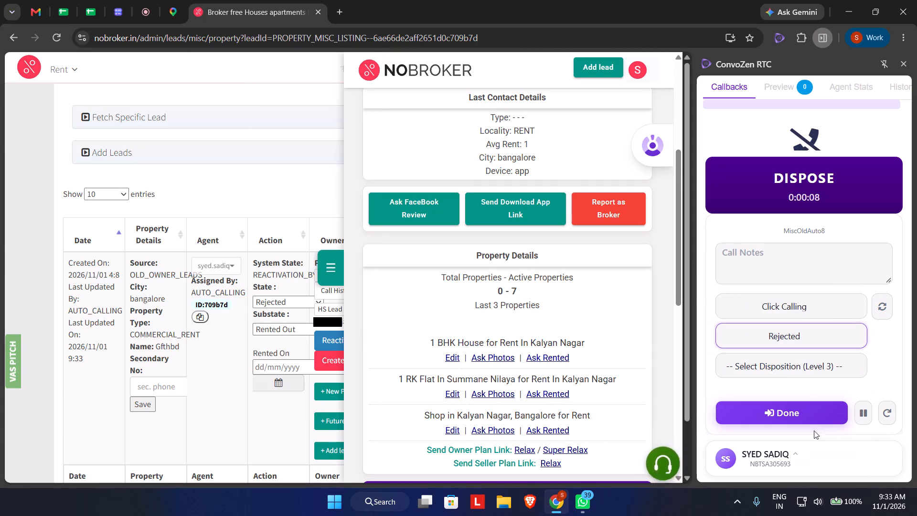
left_click(796, 380)
left_click(788, 366)
left_click(777, 325)
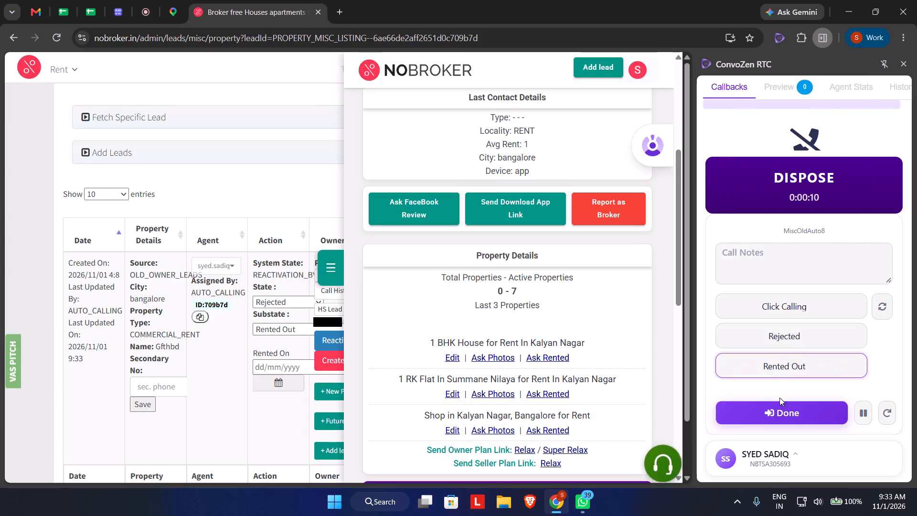
left_click(788, 410)
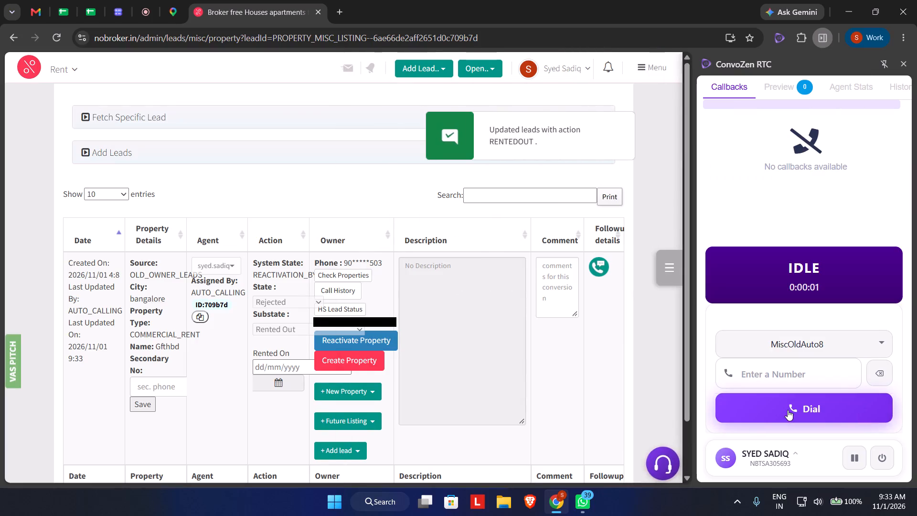
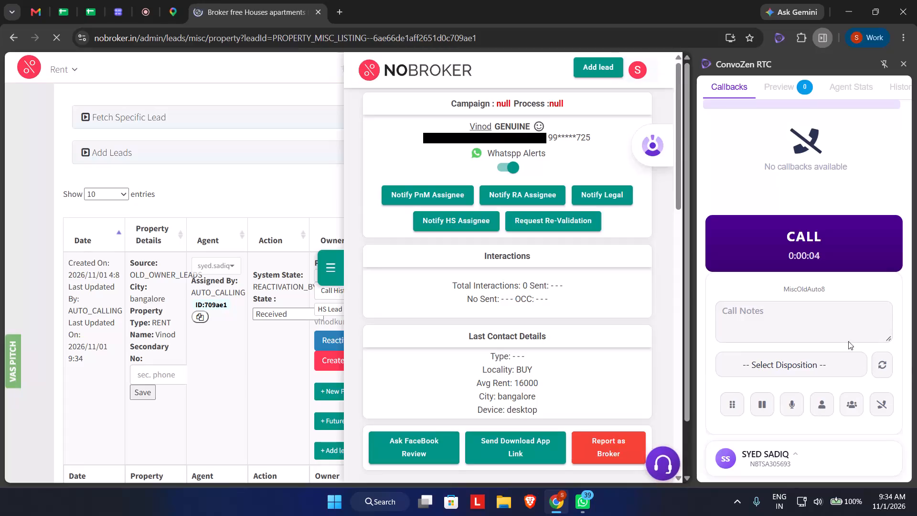
scroll(497, 342, "down", 4)
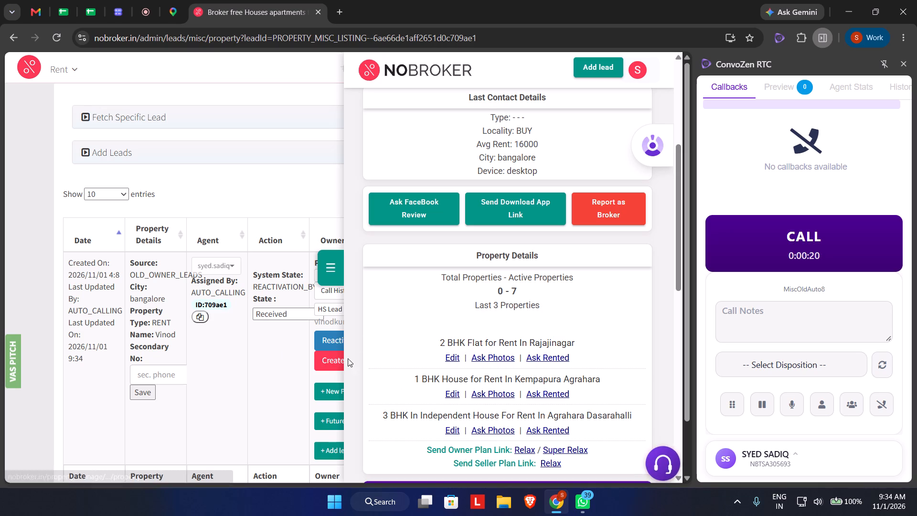
left_click(270, 312)
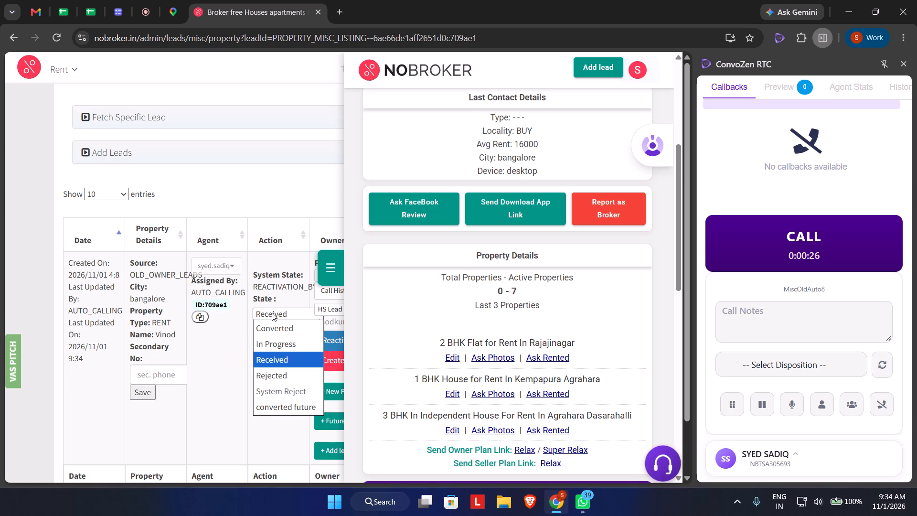
left_click(282, 374)
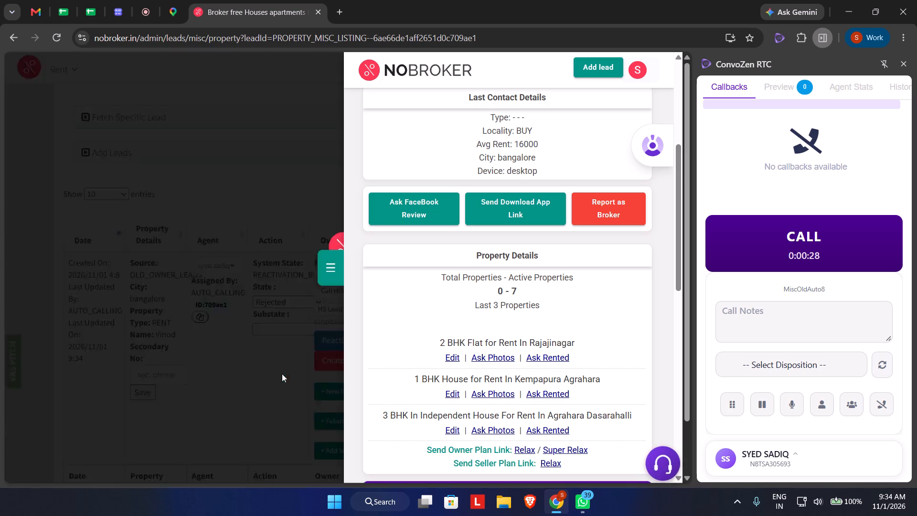
left_click(273, 333)
left_click(272, 254)
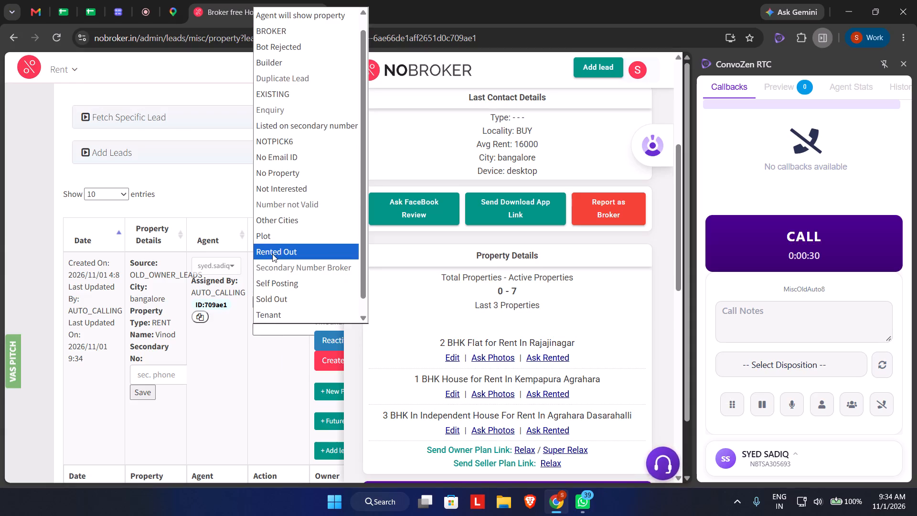
Set the call disposition to Click Calling, Rejected, Rented Out in ConvoZen RTC and submit it.
left_click(767, 365)
left_click(763, 396)
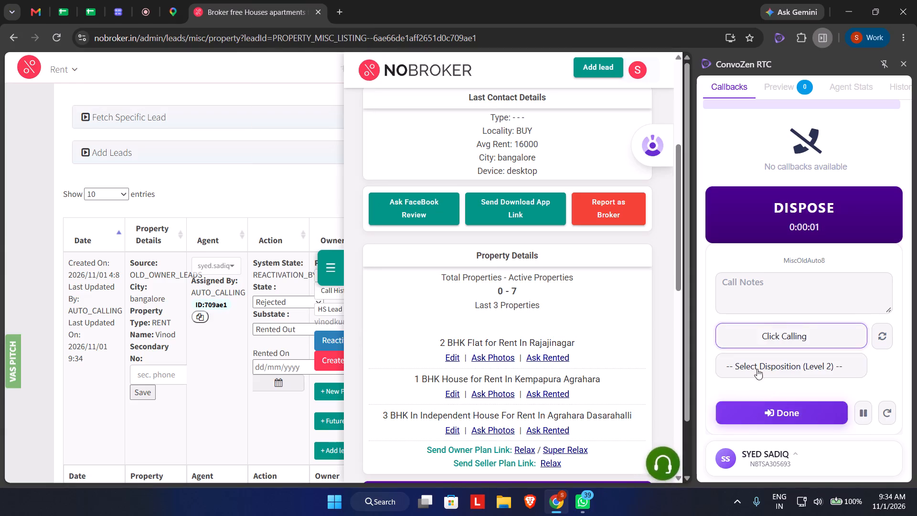
left_click(756, 368)
left_click(769, 444)
left_click(763, 371)
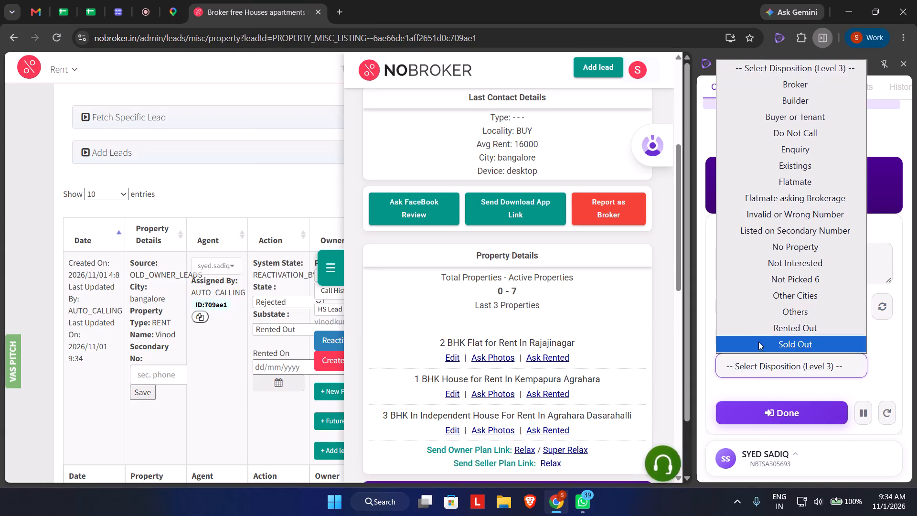
left_click(758, 323)
left_click(774, 401)
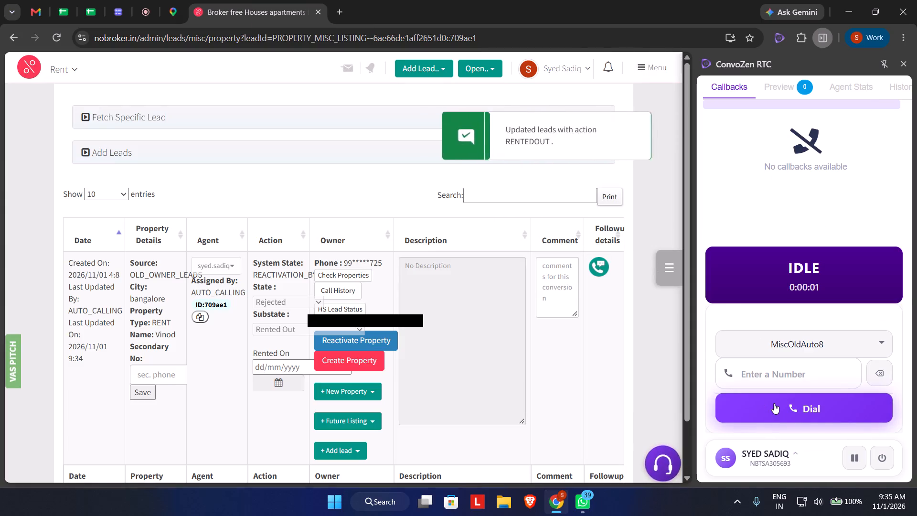
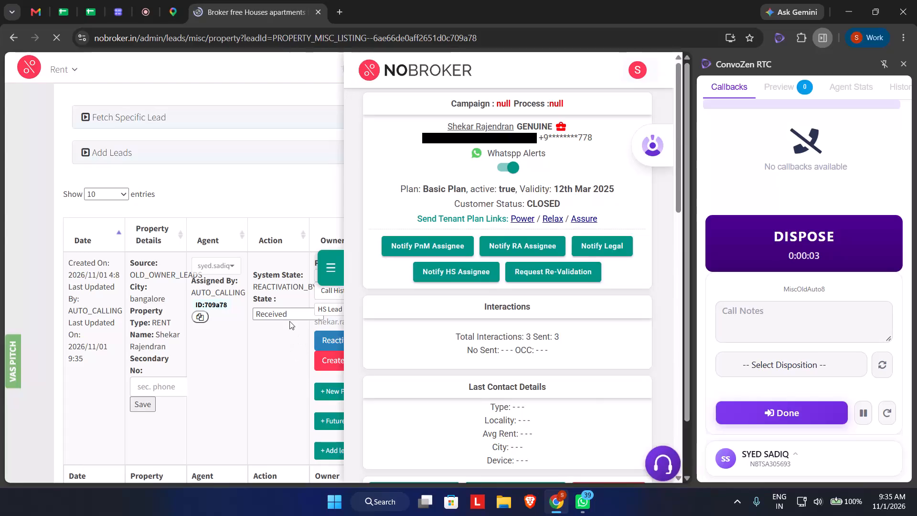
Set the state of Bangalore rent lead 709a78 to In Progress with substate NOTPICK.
left_click(289, 321)
left_click(287, 315)
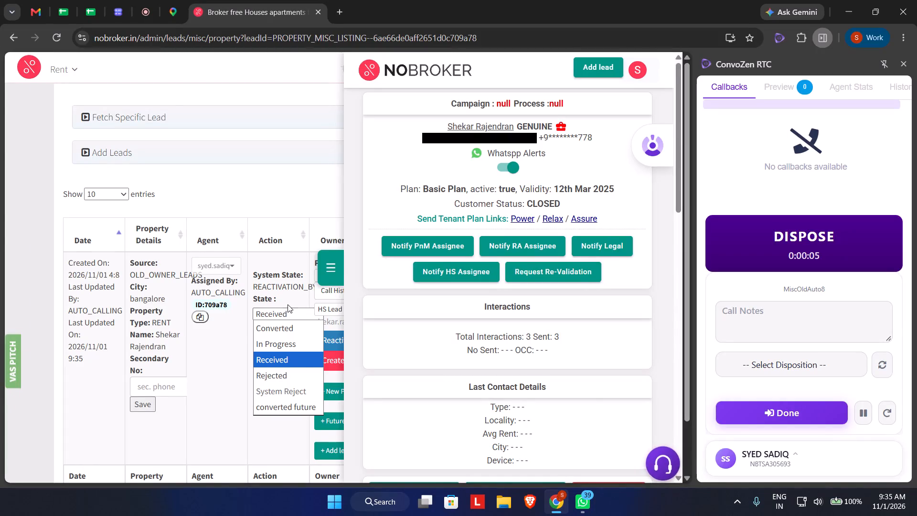
left_click(293, 347)
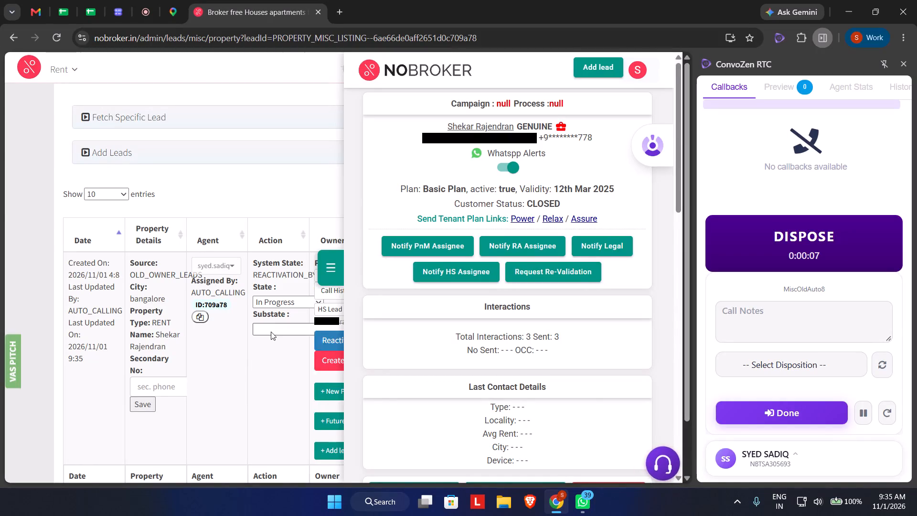
left_click(271, 332)
left_click(272, 405)
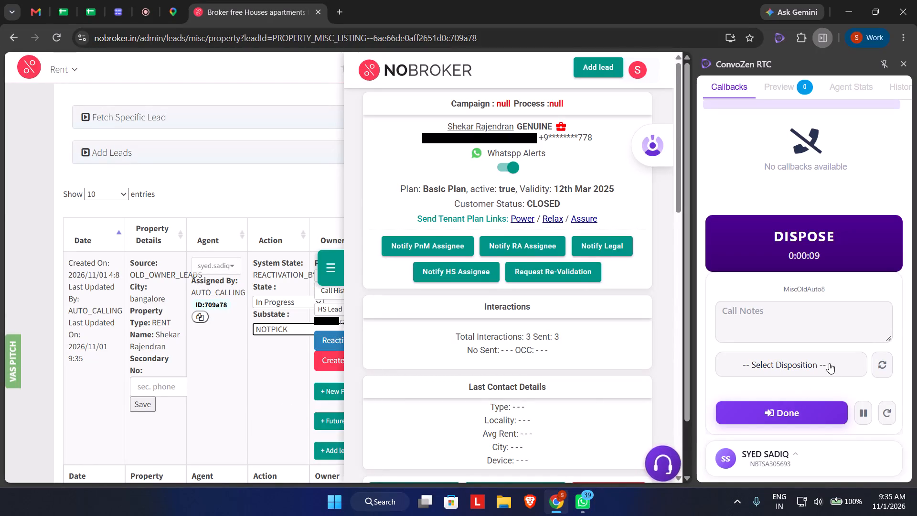
Set the call disposition to Click Calling, Other with a third-level reason in ConvoZen RTC and submit it.
left_click(829, 363)
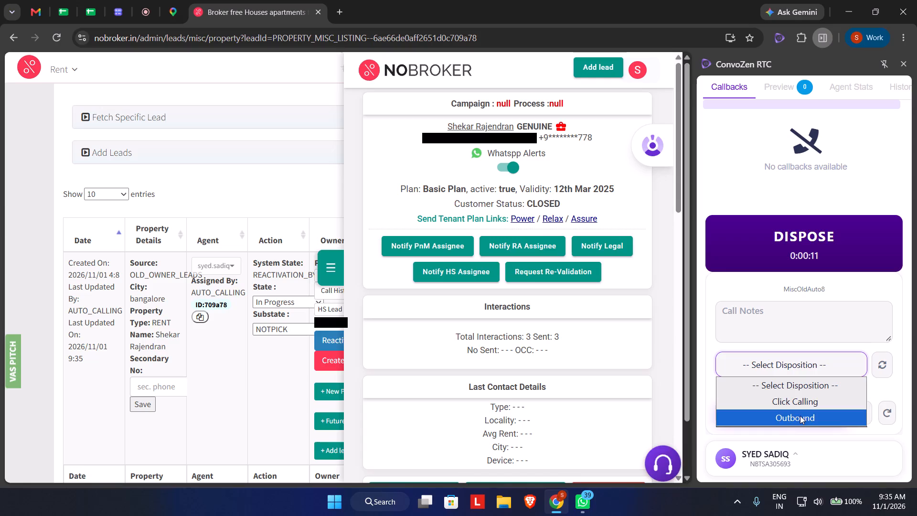
left_click(794, 406)
left_click(771, 357)
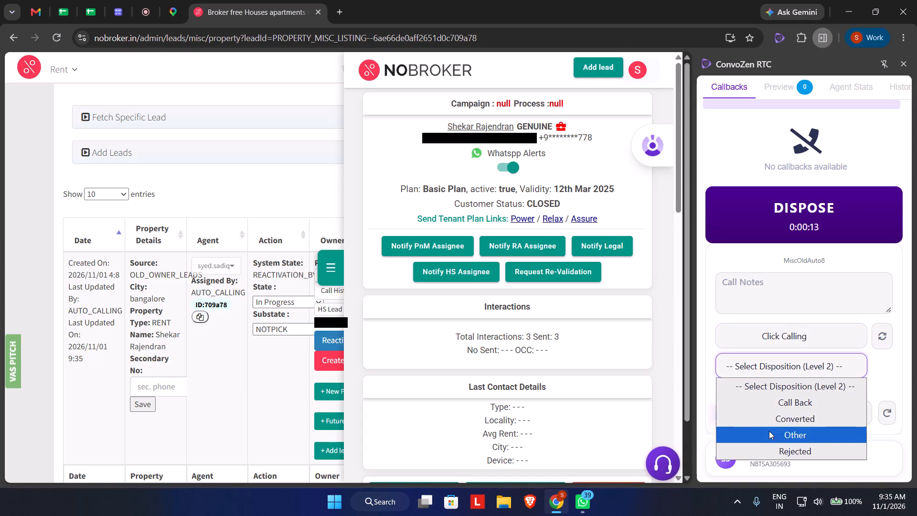
left_click(769, 431)
left_click(763, 376)
left_click(767, 401)
left_click(767, 415)
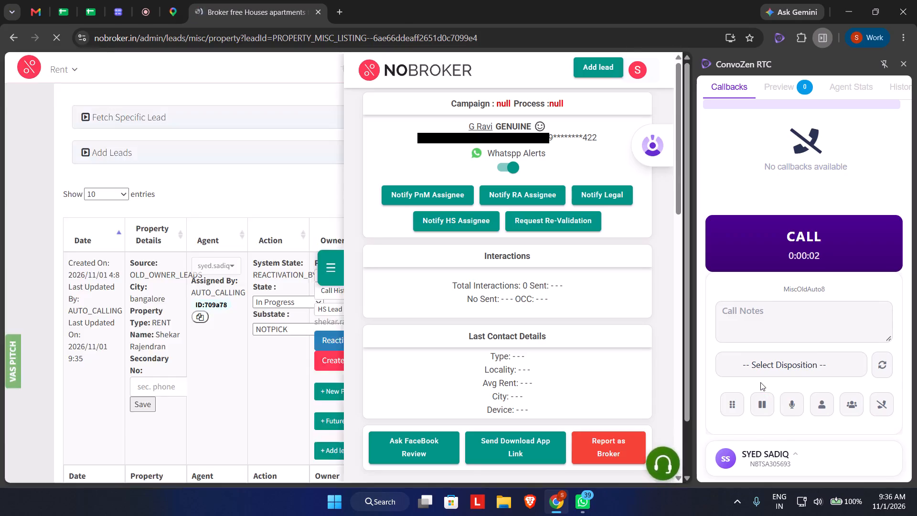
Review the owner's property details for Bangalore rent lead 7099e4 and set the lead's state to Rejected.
scroll(759, 382, "up", 1)
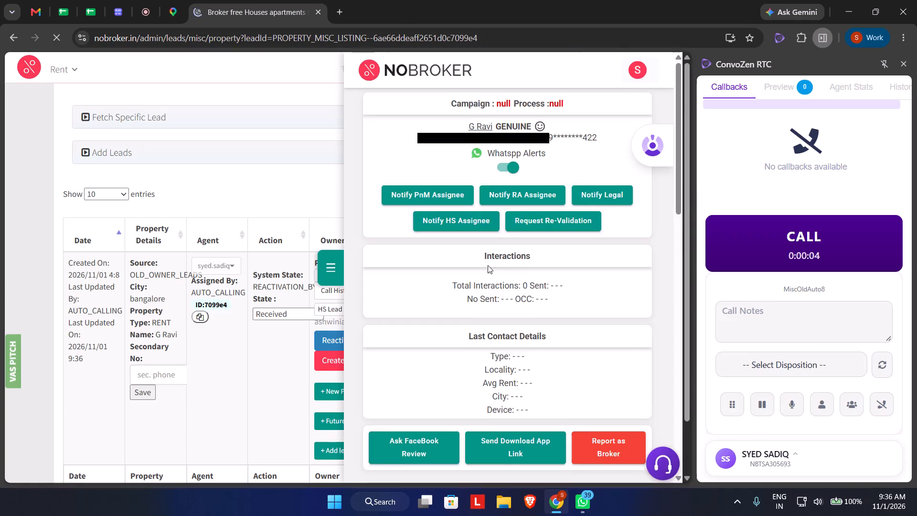
scroll(488, 267, "down", 4)
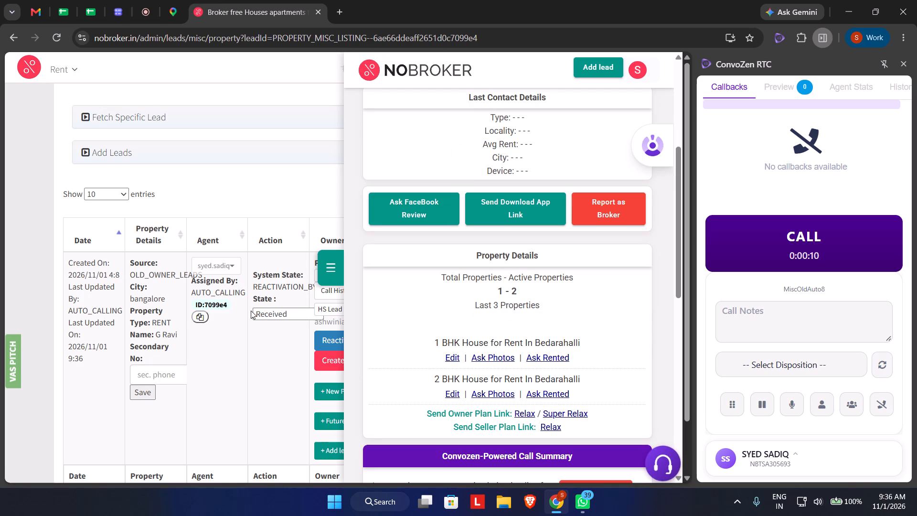
scroll(286, 253, "up", 1)
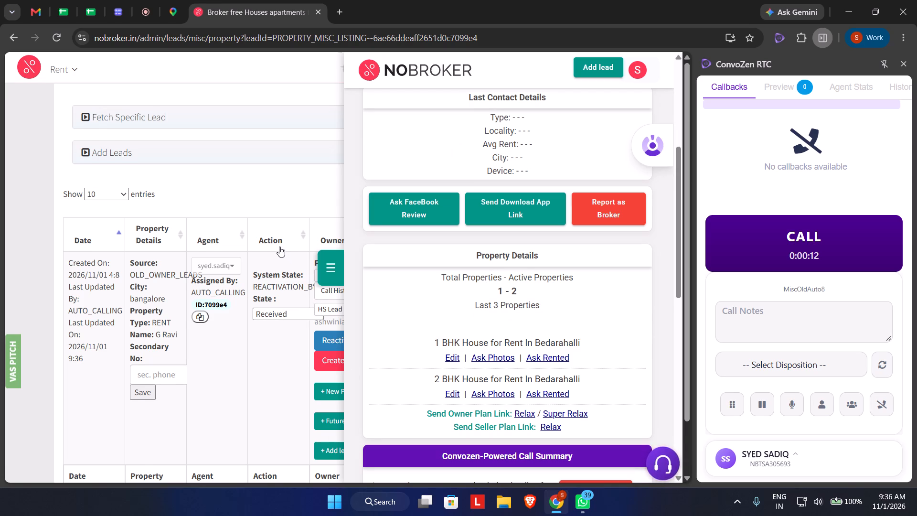
scroll(278, 247, "down", 2)
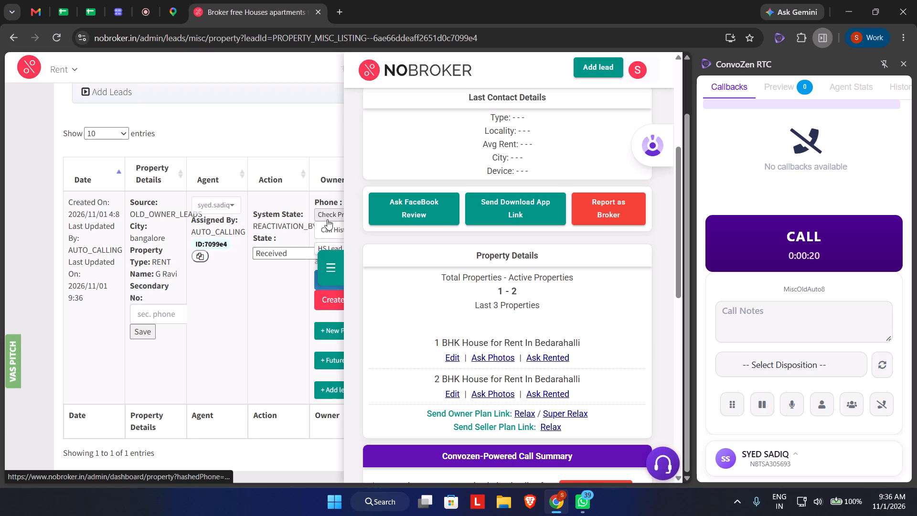
left_click(299, 259)
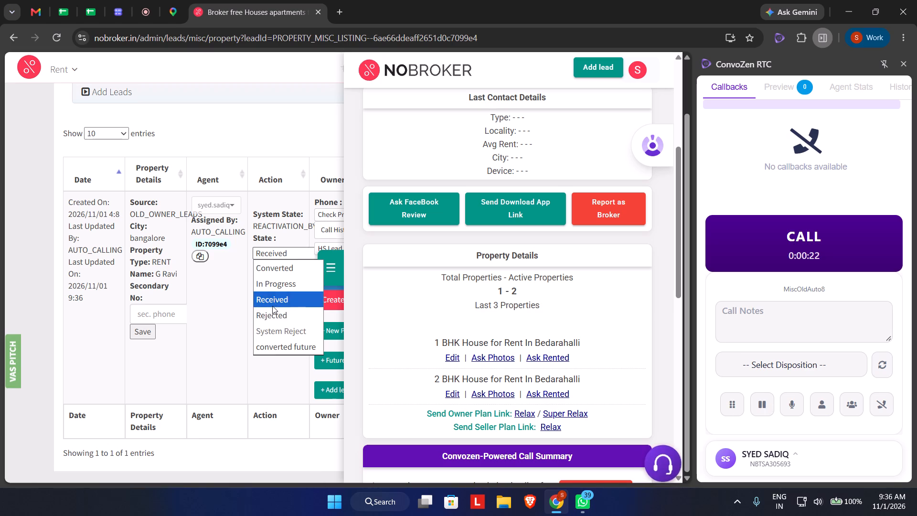
left_click(276, 313)
left_click(256, 268)
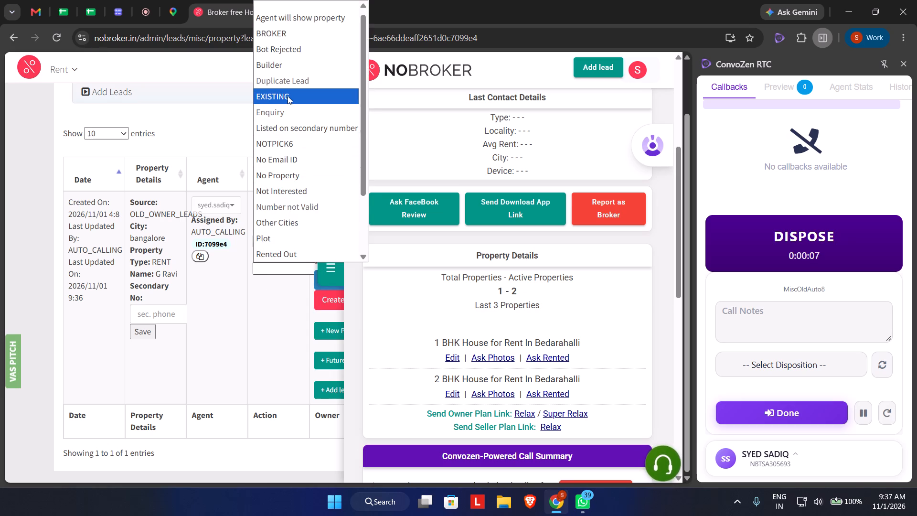
left_click(255, 315)
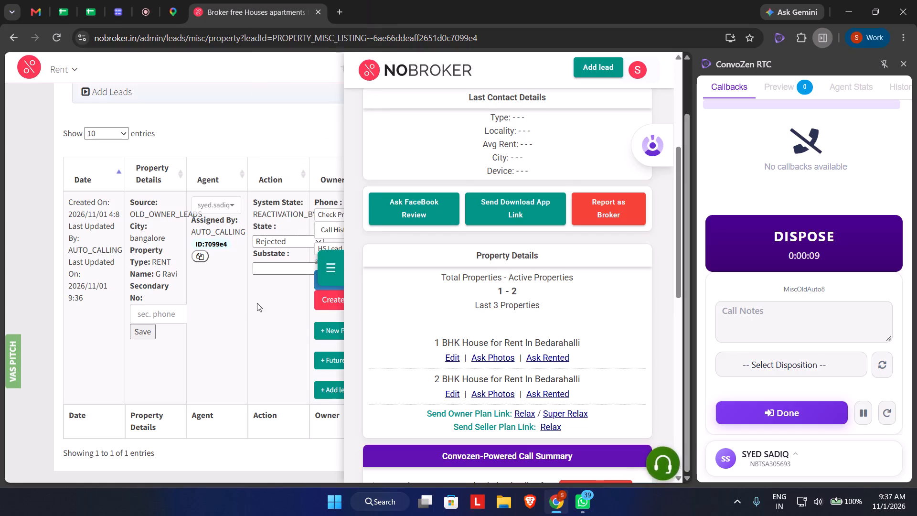
left_click(322, 215)
scroll(483, 236, "down", 8)
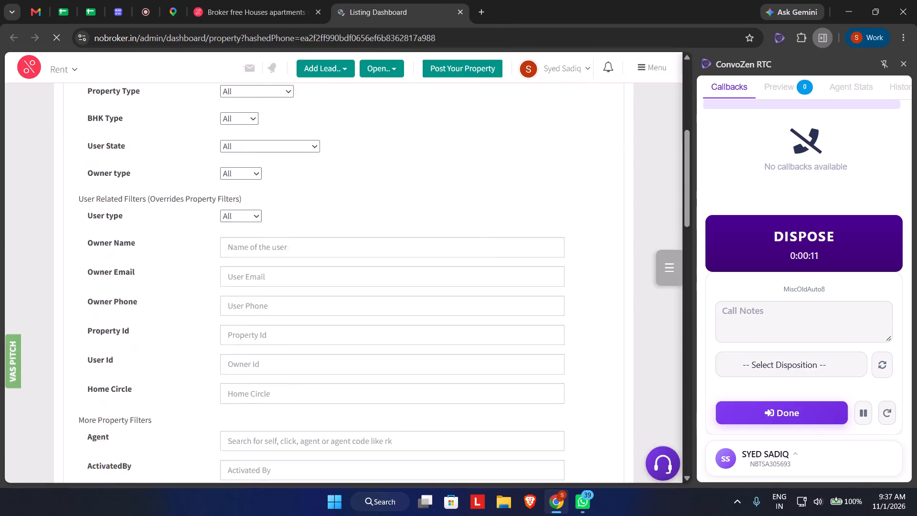
scroll(489, 244, "down", 16)
scroll(491, 246, "down", 5)
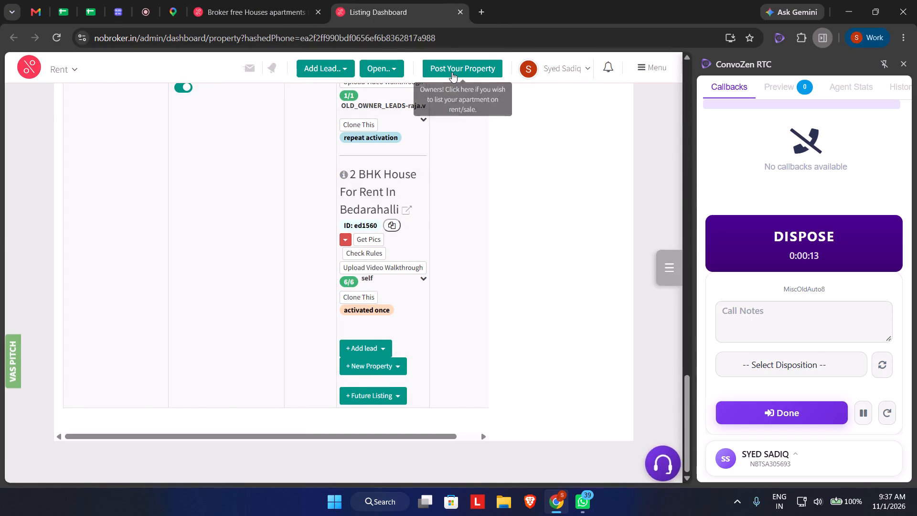
left_click(460, 14)
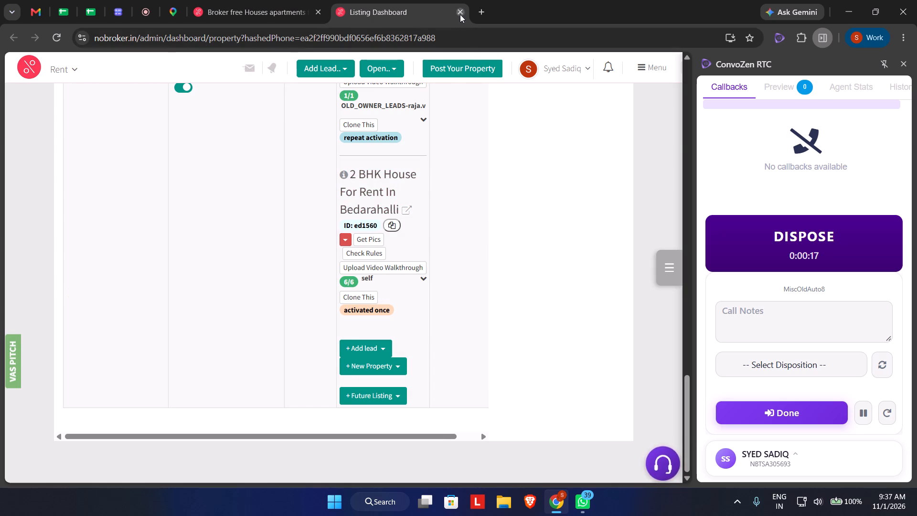
left_click(290, 264)
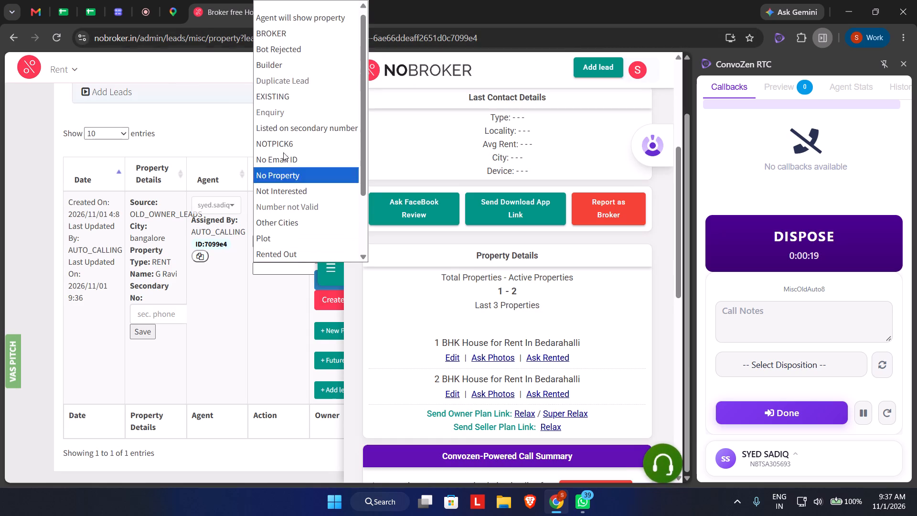
left_click(314, 97)
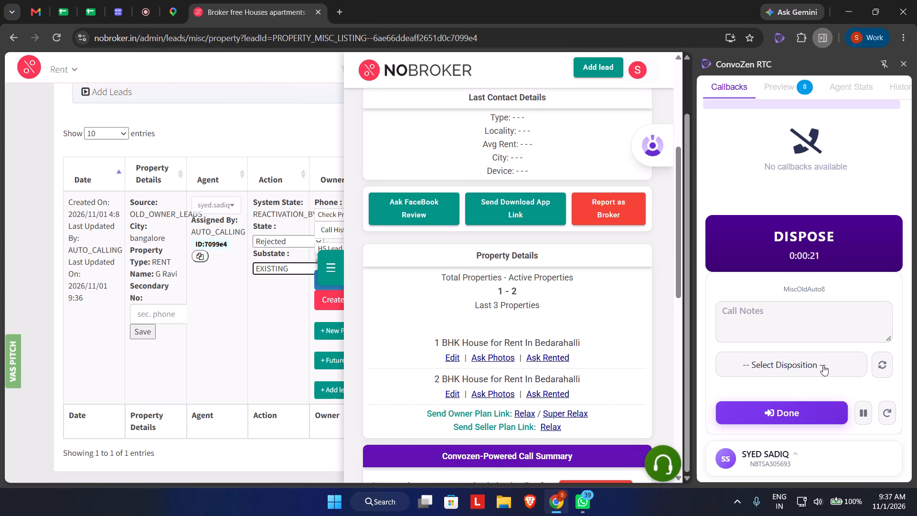
Set the call disposition to Click Calling, Rejected, Existings in ConvoZen RTC and submit it.
left_click(806, 367)
left_click(788, 397)
left_click(769, 371)
left_click(778, 449)
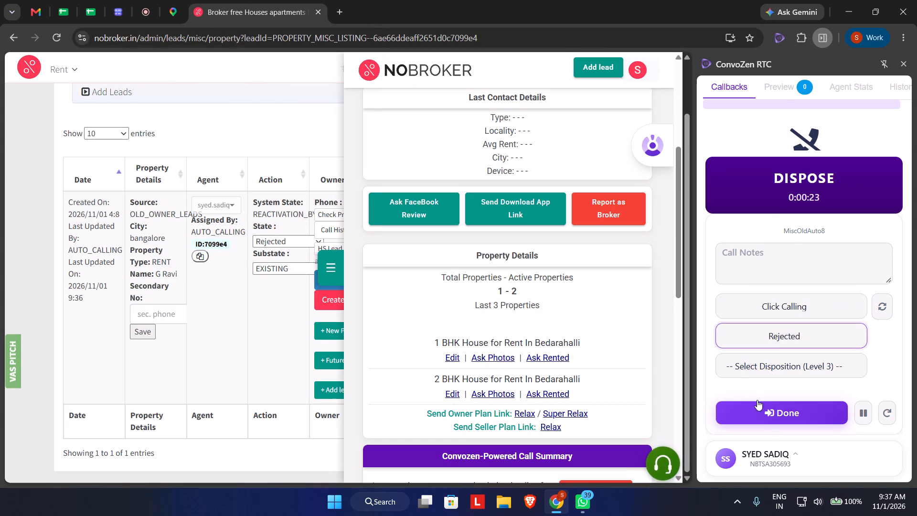
left_click(746, 372)
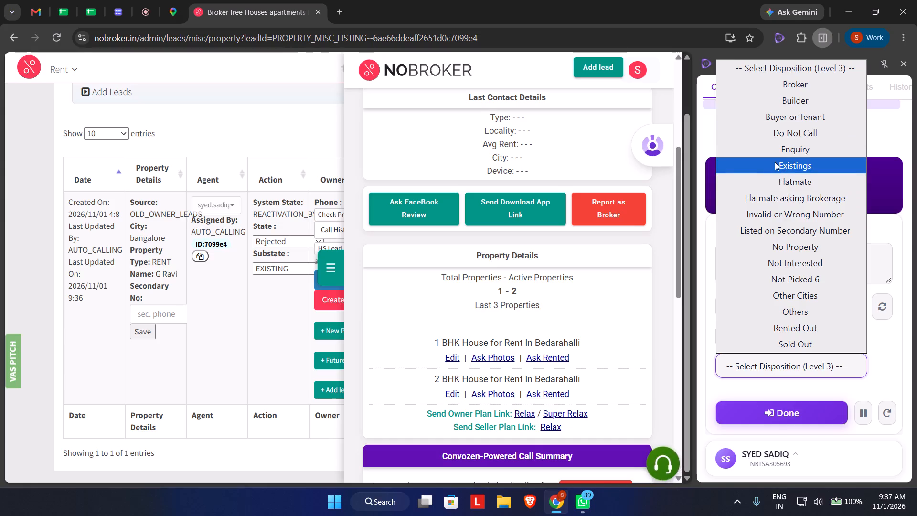
left_click(775, 162)
left_click(790, 410)
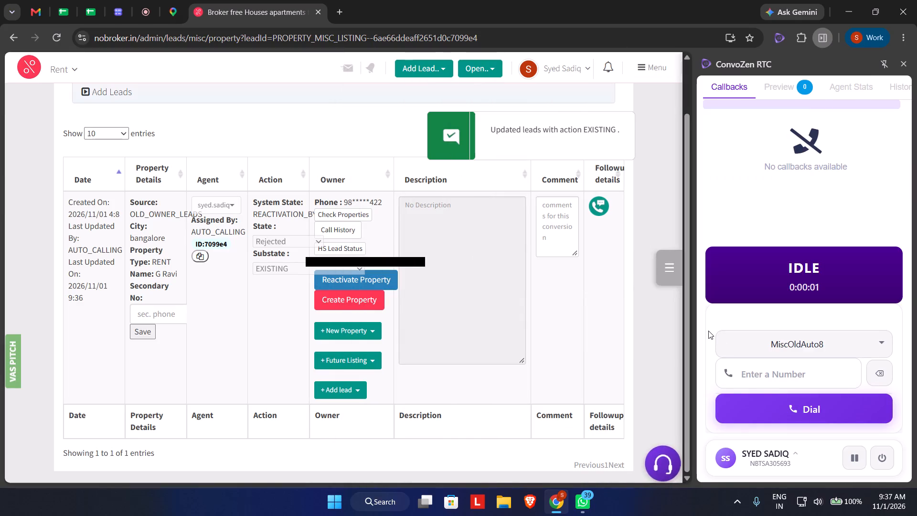
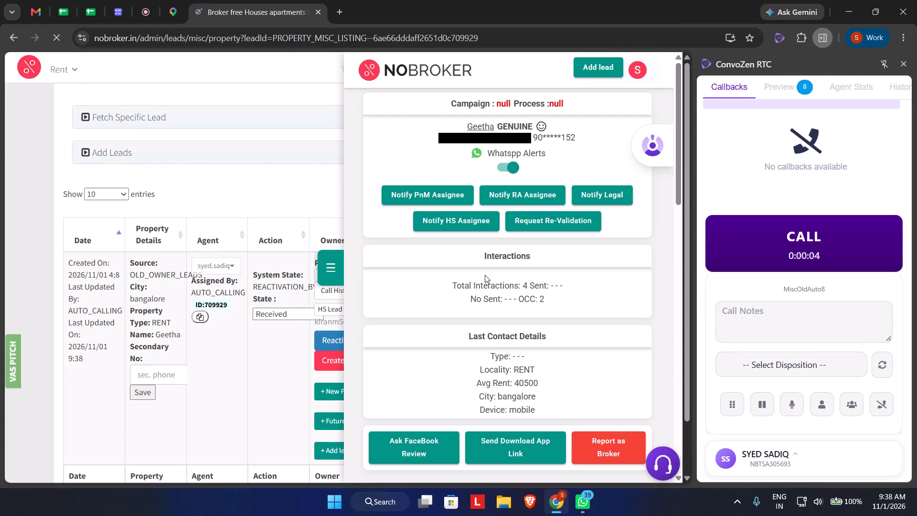
scroll(481, 315, "down", 5)
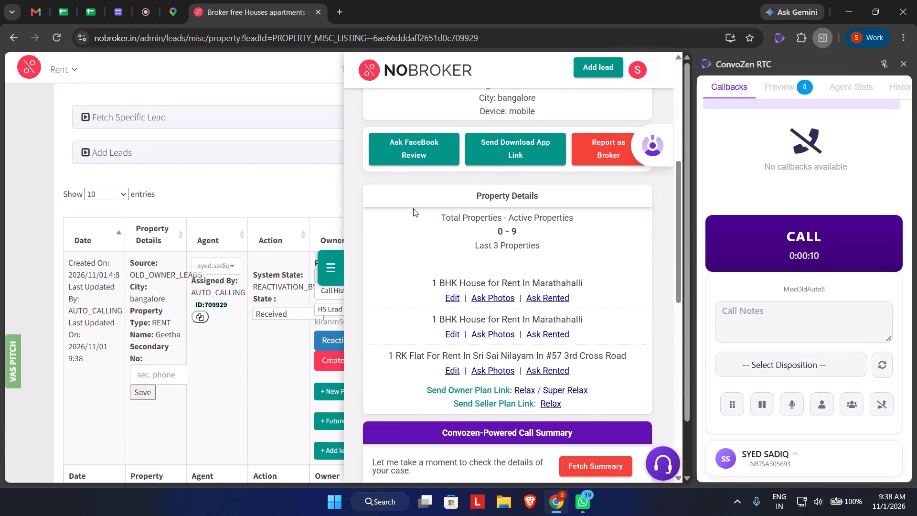
left_click(275, 315)
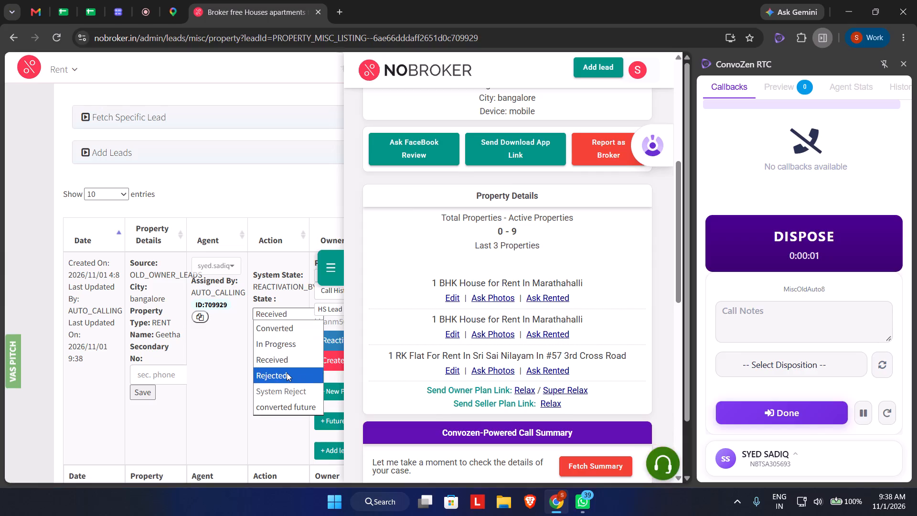
left_click(287, 373)
left_click(265, 321)
left_click(268, 334)
left_click_drag(287, 248, 292, 251)
Set the call disposition to Click Calling, Rejected, Rented Out in ConvoZen RTC and submit it.
left_click(742, 365)
double_click(745, 388)
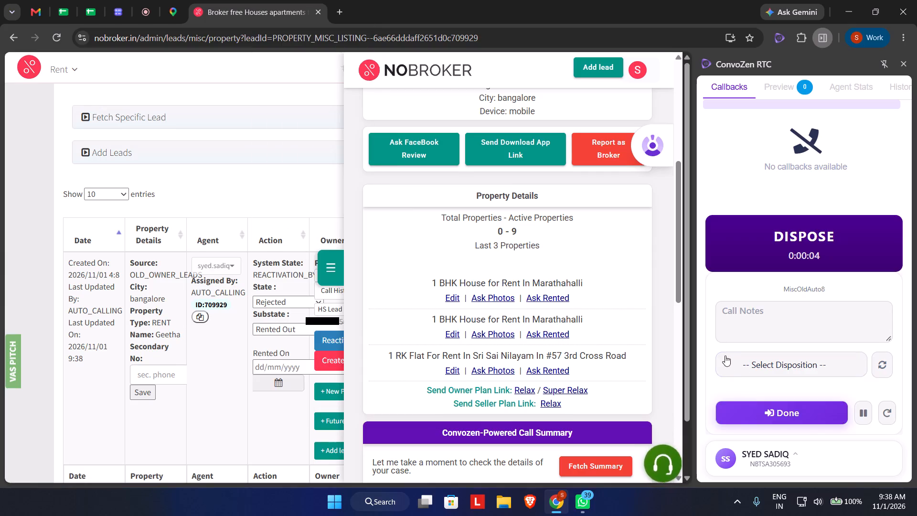
left_click(725, 355)
left_click_drag(745, 393, 739, 387)
left_click(738, 366)
left_click(762, 399)
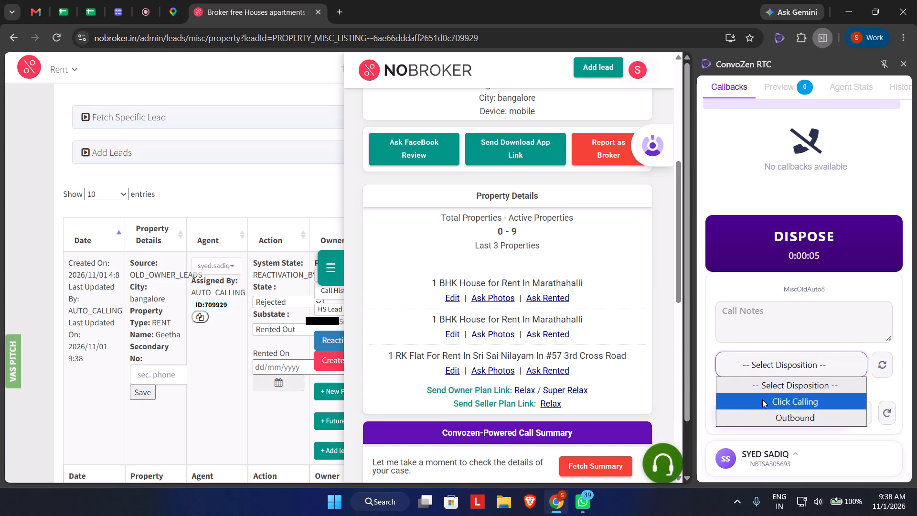
left_click(757, 348)
left_click(756, 366)
left_click(788, 446)
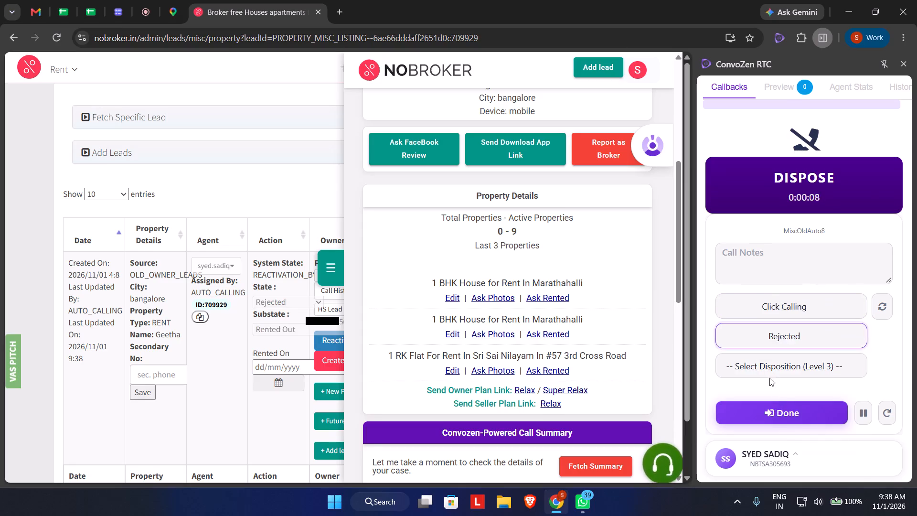
left_click(769, 378)
left_click(767, 366)
left_click(761, 332)
left_click(787, 410)
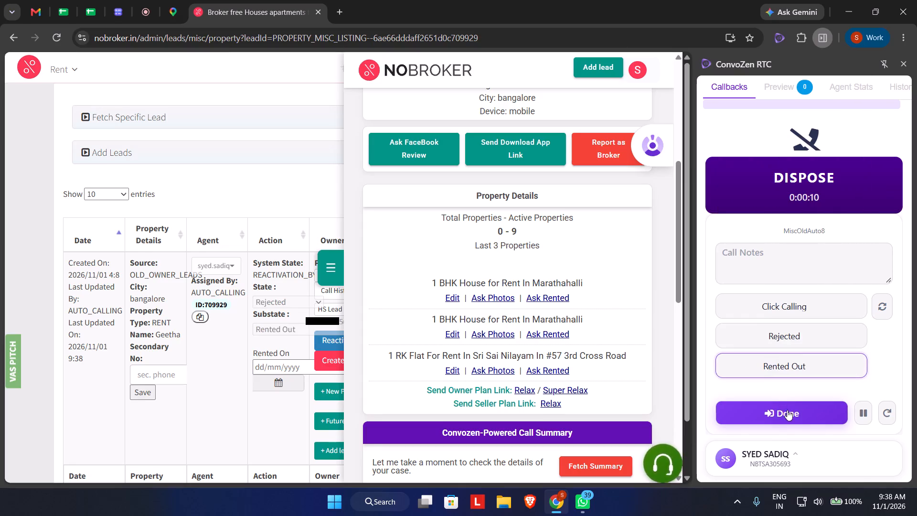
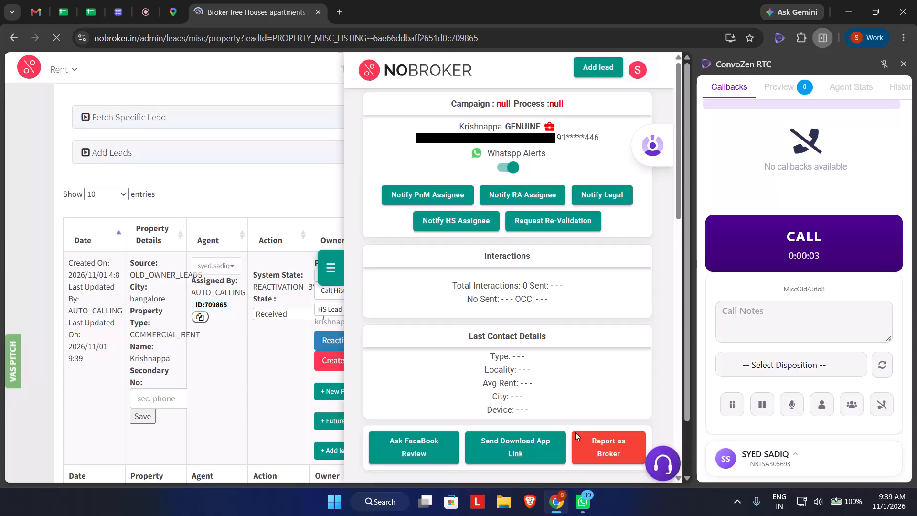
scroll(521, 348, "down", 4)
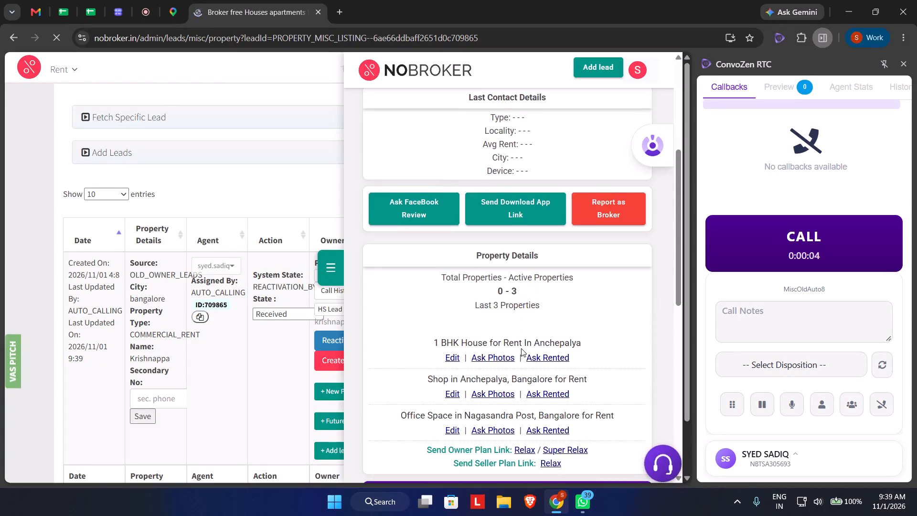
scroll(521, 350, "down", 2)
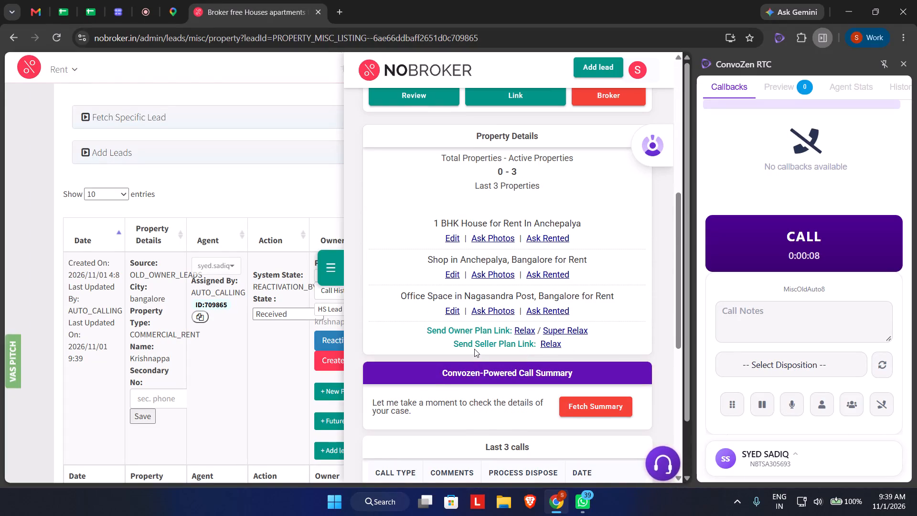
left_click(275, 315)
left_click(279, 368)
left_click(284, 333)
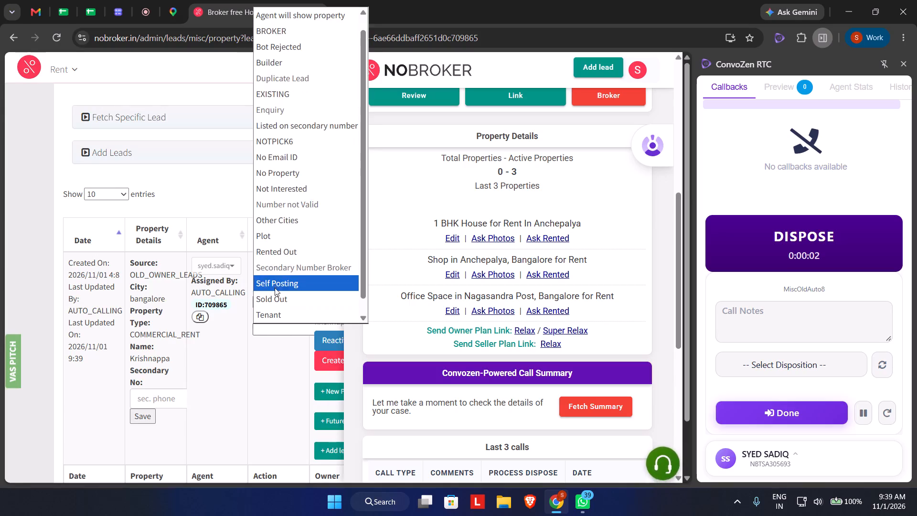
left_click(269, 250)
Set the call disposition to Click Calling, Rejected, with a level 3 reason in ConvoZen RTC and submit it.
left_click(776, 358)
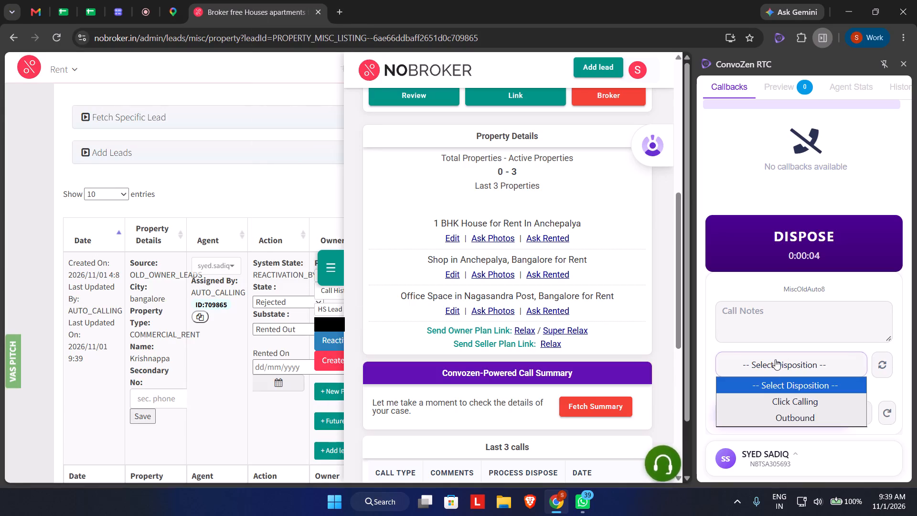
left_click(747, 396)
left_click(745, 400)
left_click(732, 363)
left_click(751, 449)
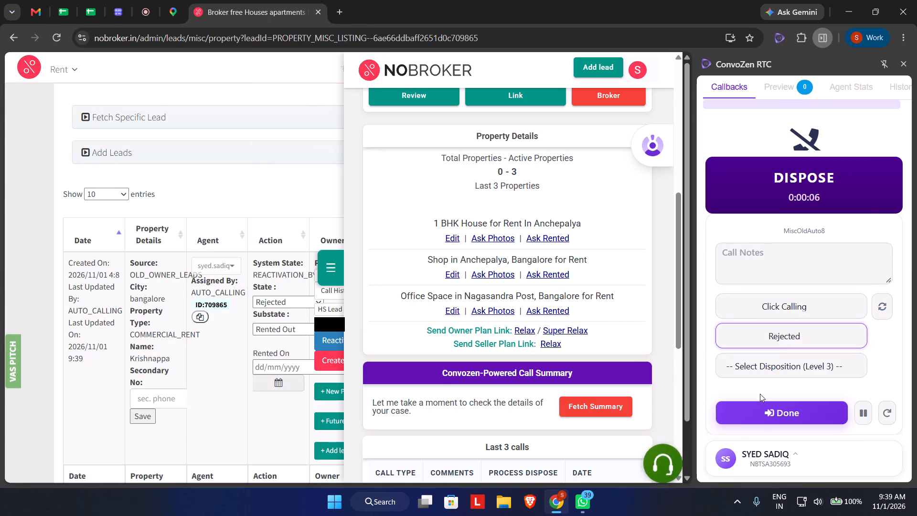
left_click(761, 373)
left_click(766, 323)
left_click(772, 409)
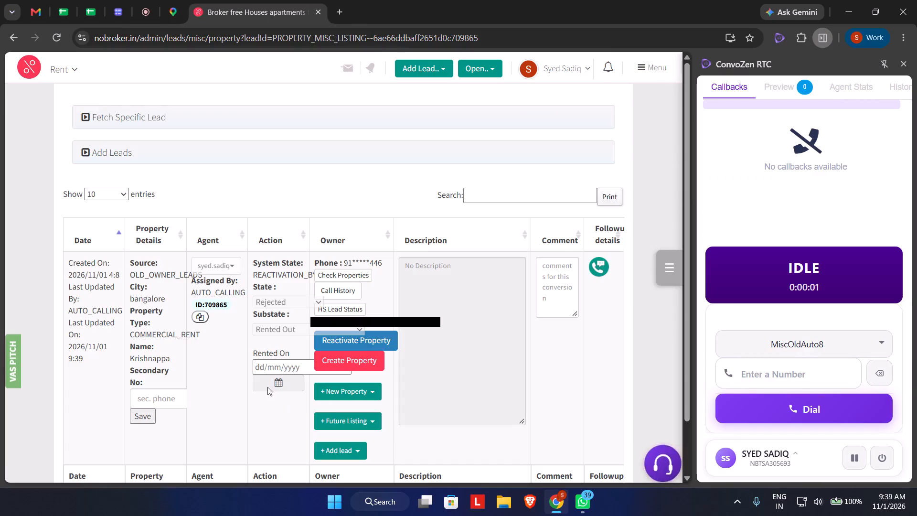
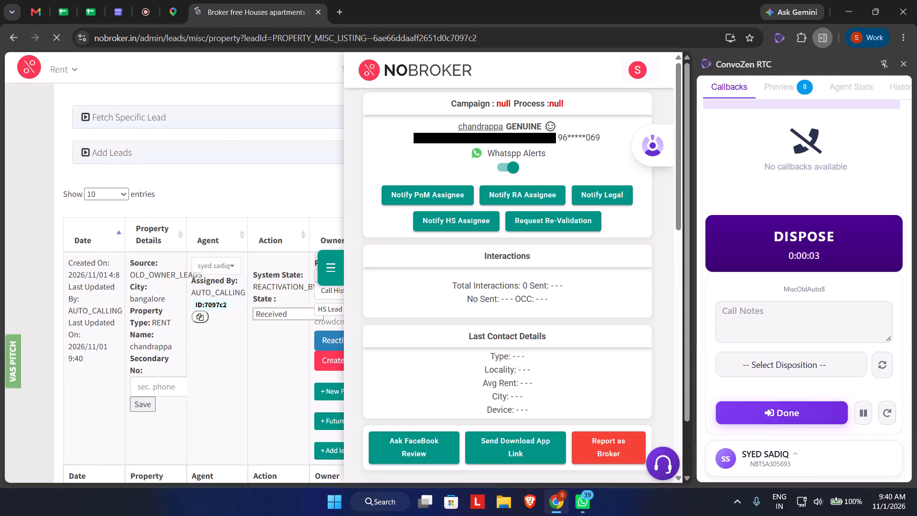
left_click(264, 312)
double_click(274, 335)
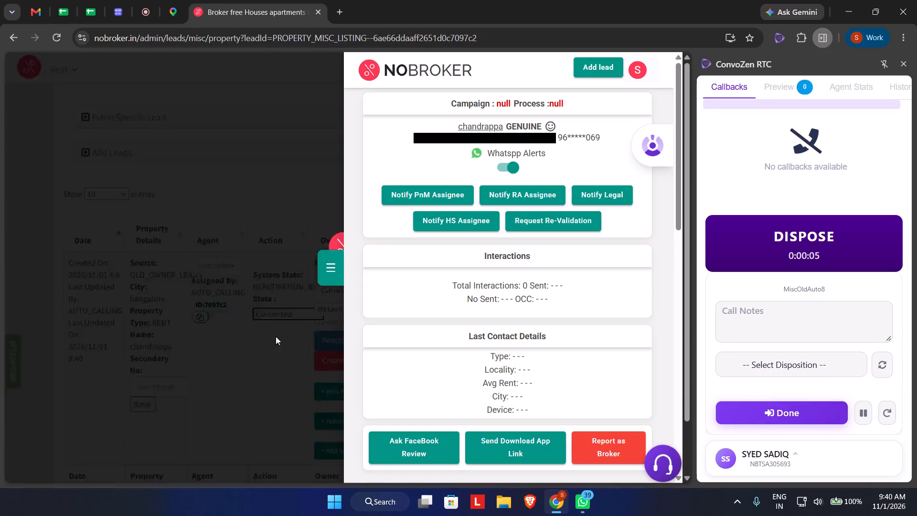
left_click(278, 312)
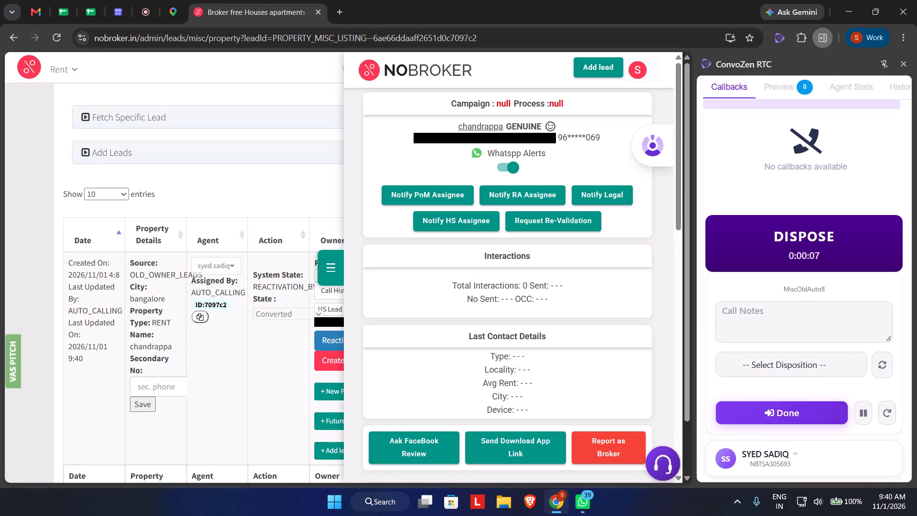
Set the call disposition to Click Calling, Other, Auto Dispose in ConvoZen RTC and submit it.
left_click(785, 366)
left_click(794, 398)
left_click(775, 359)
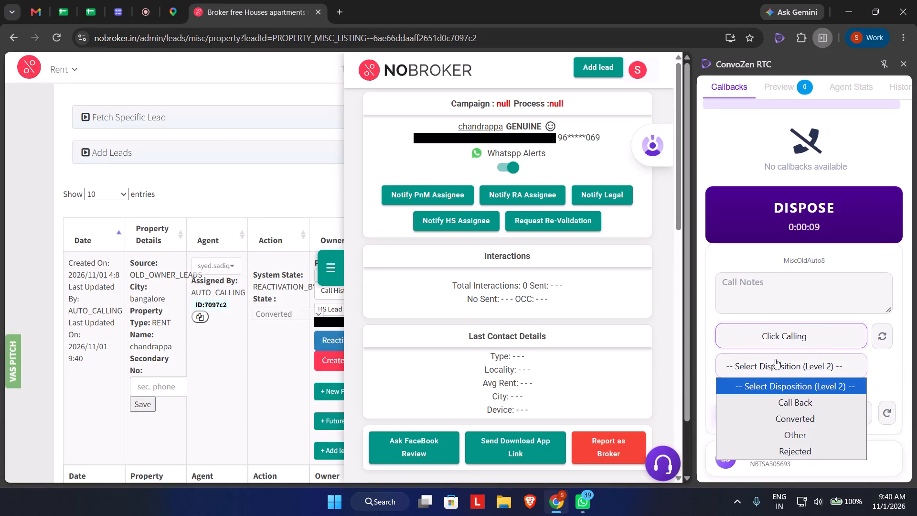
left_click(807, 432)
left_click(783, 364)
left_click_drag(787, 389, 787, 390)
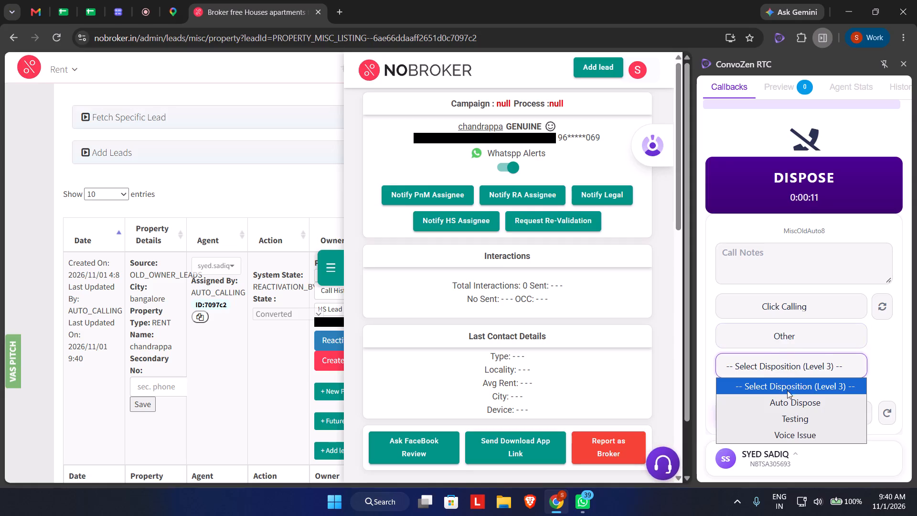
left_click_drag(787, 390, 790, 396)
left_click(791, 398)
left_click(789, 415)
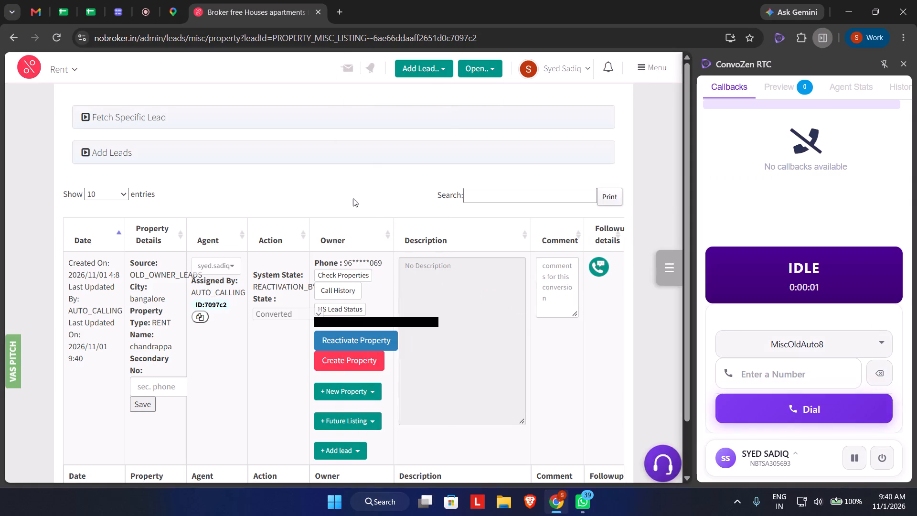
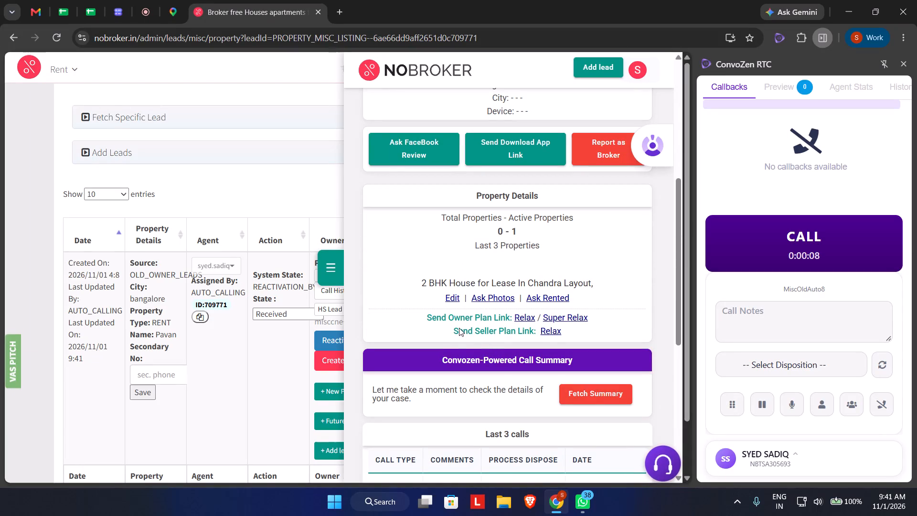
left_click(275, 320)
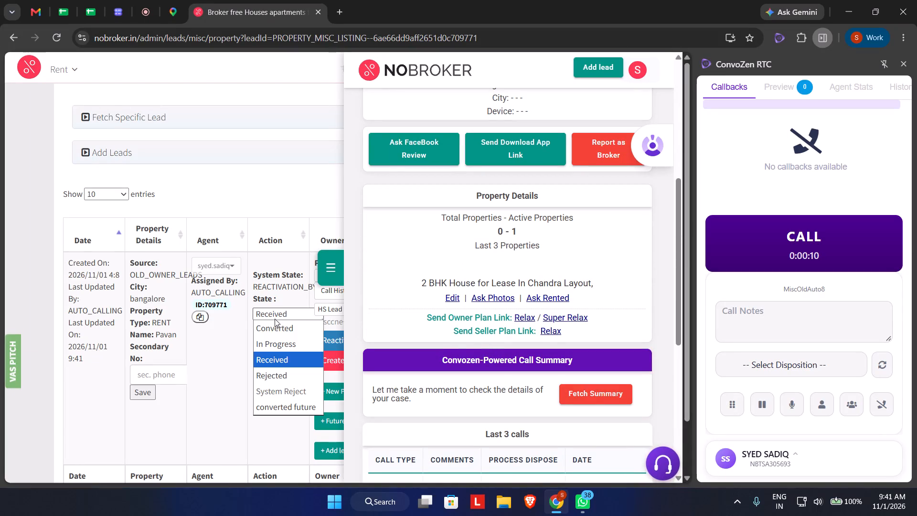
left_click(301, 371)
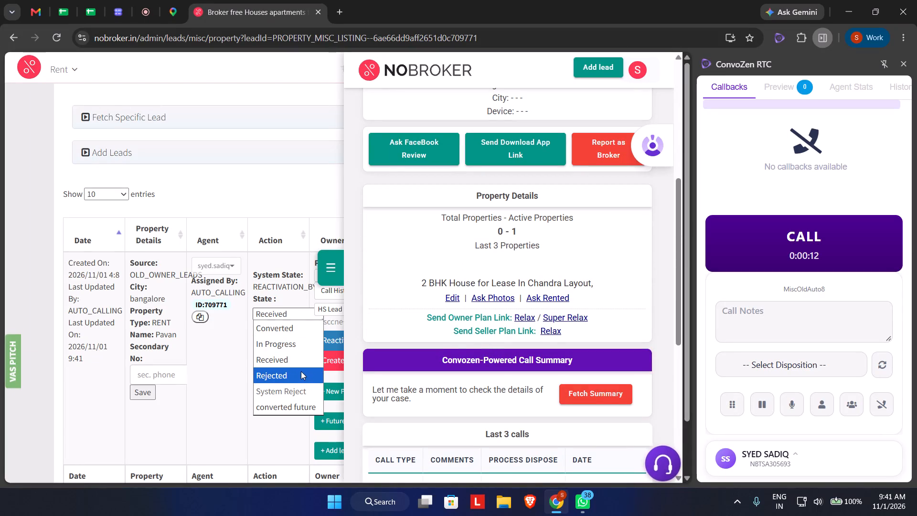
left_click(265, 334)
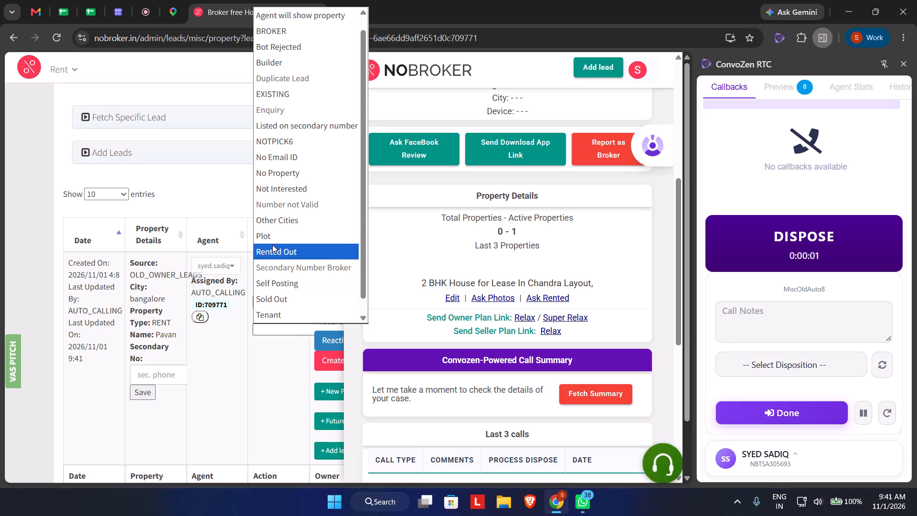
left_click(280, 247)
Open the call disposition choices for this lead's ended call in ConvoZen RTC.
left_click(812, 365)
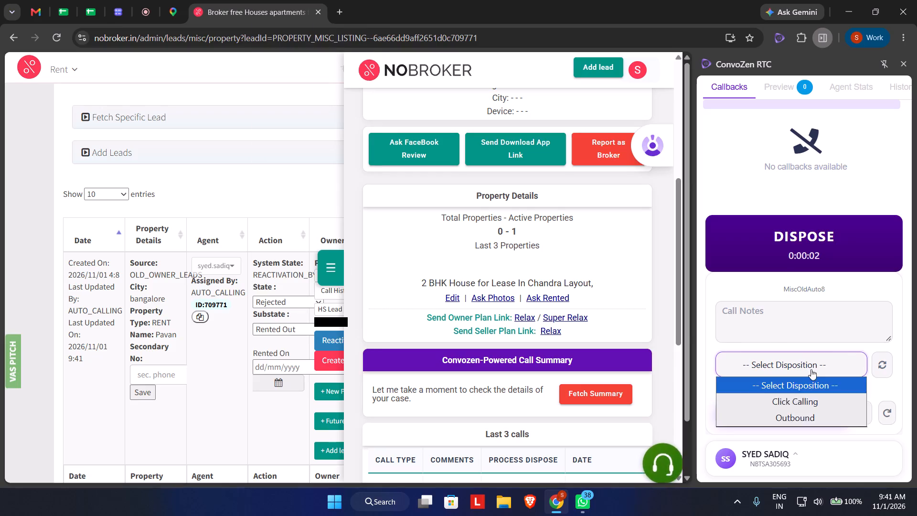
left_click(794, 405)
left_click(761, 371)
left_click(796, 459)
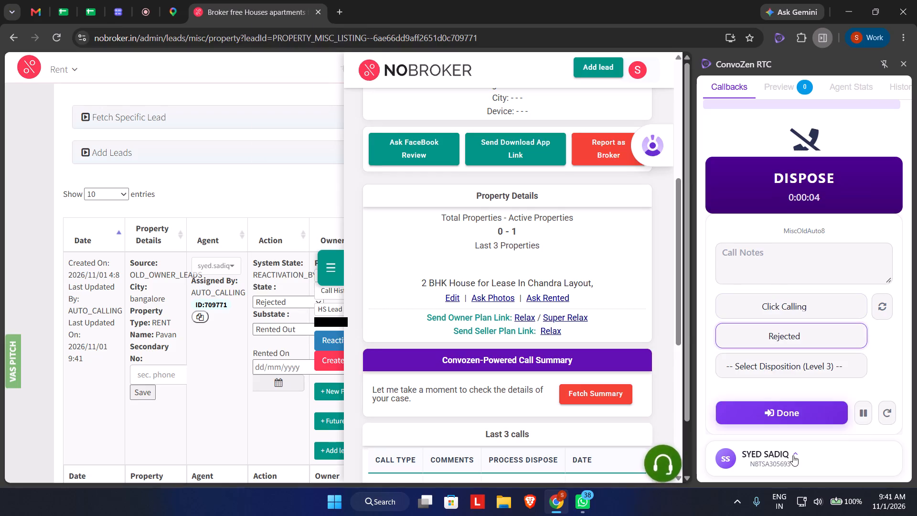
left_click(755, 372)
left_click(766, 333)
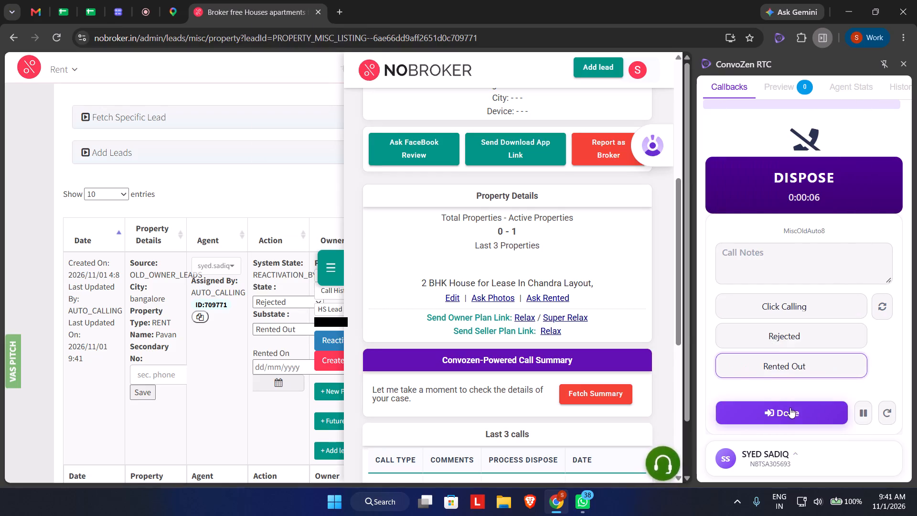
left_click(790, 408)
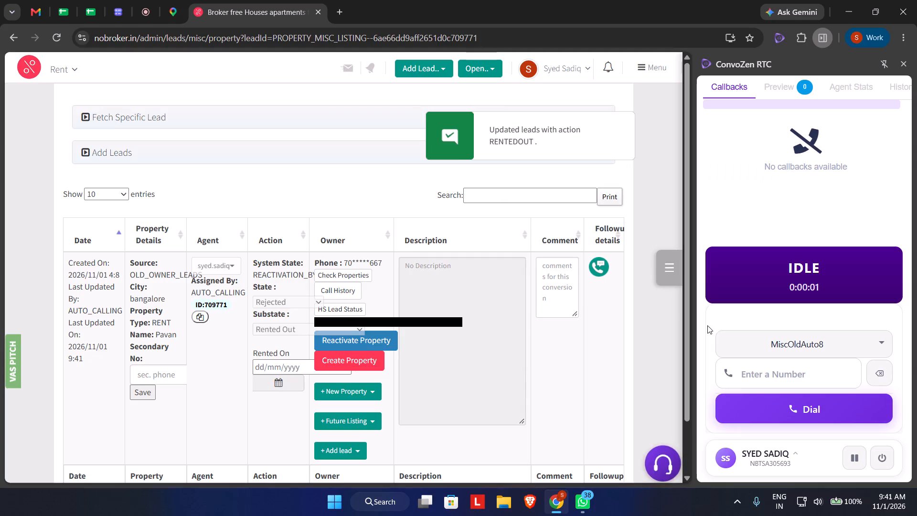
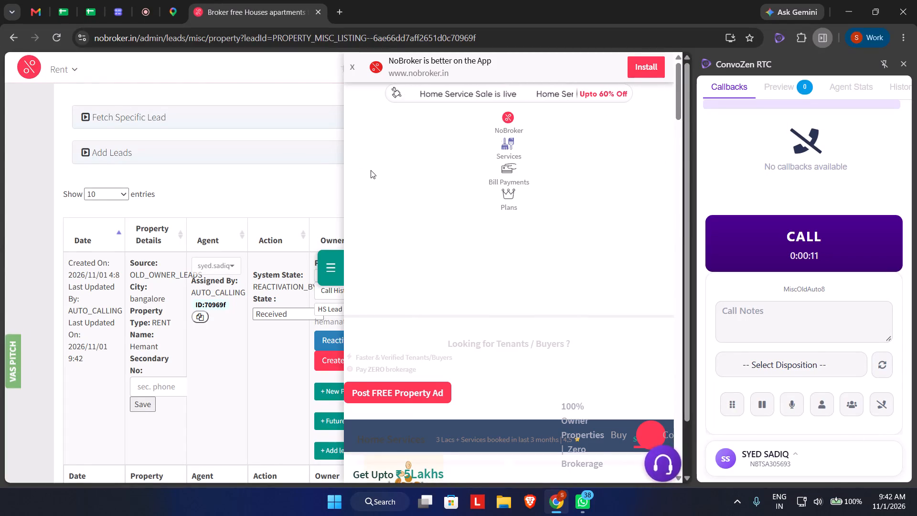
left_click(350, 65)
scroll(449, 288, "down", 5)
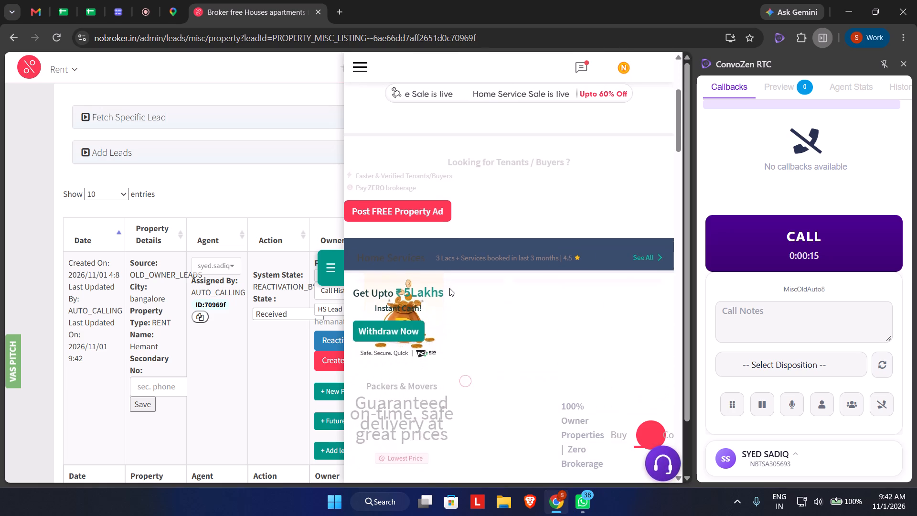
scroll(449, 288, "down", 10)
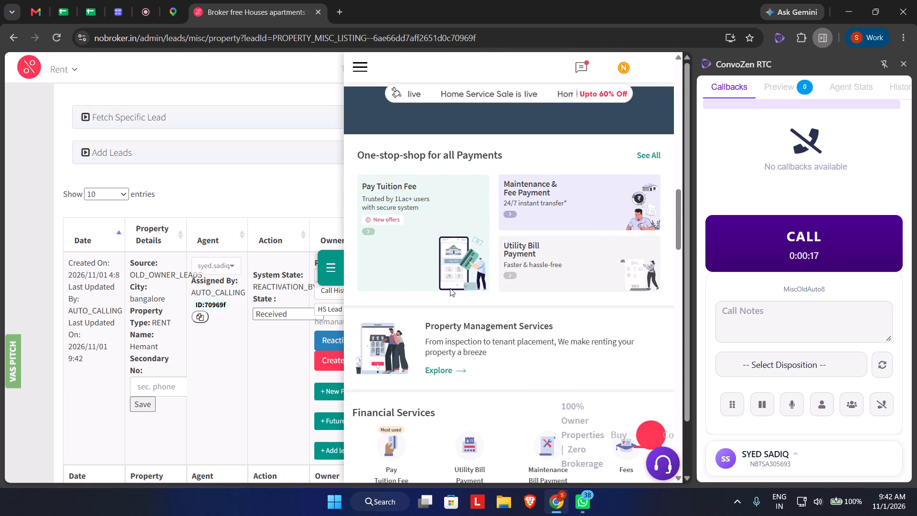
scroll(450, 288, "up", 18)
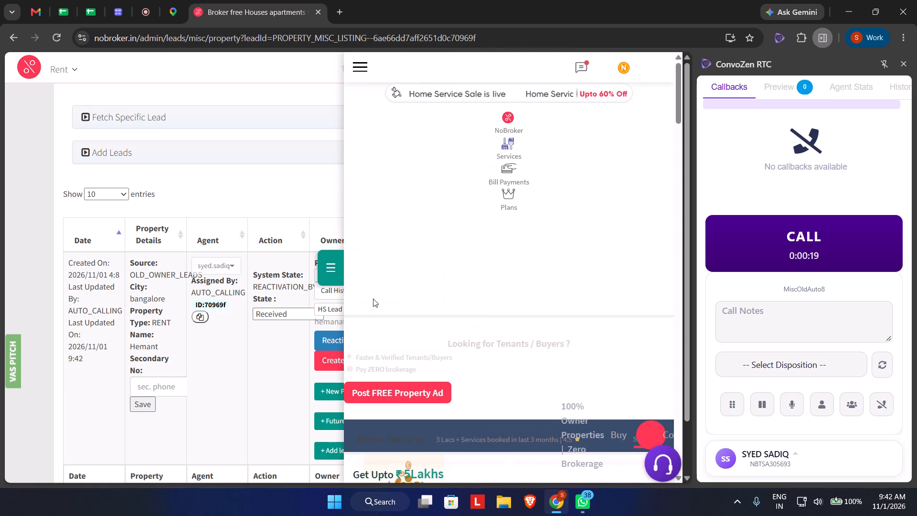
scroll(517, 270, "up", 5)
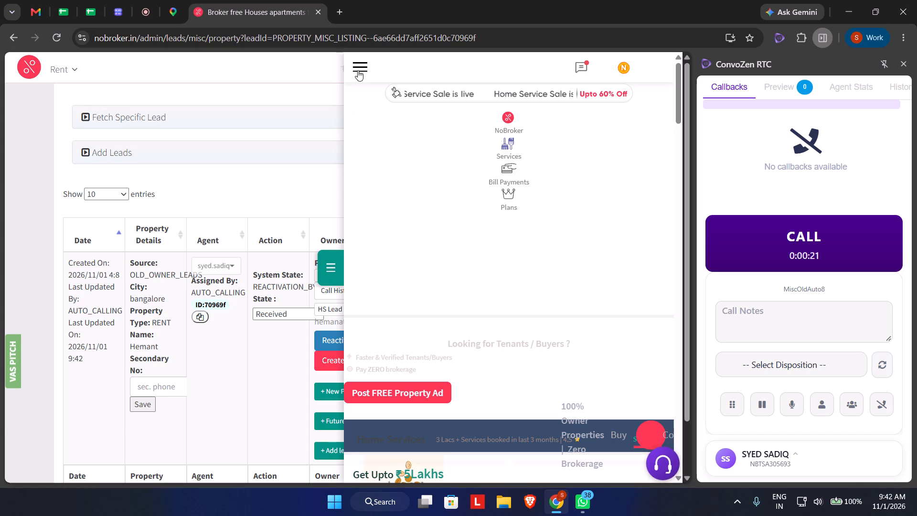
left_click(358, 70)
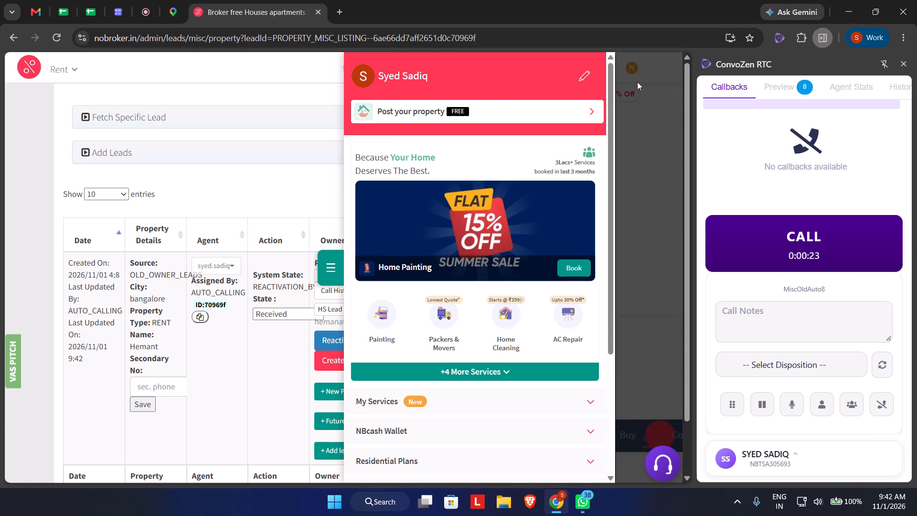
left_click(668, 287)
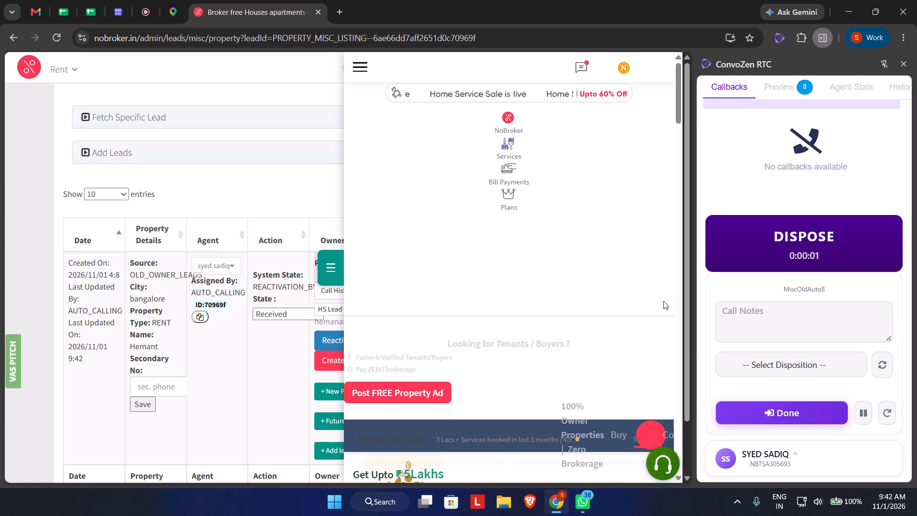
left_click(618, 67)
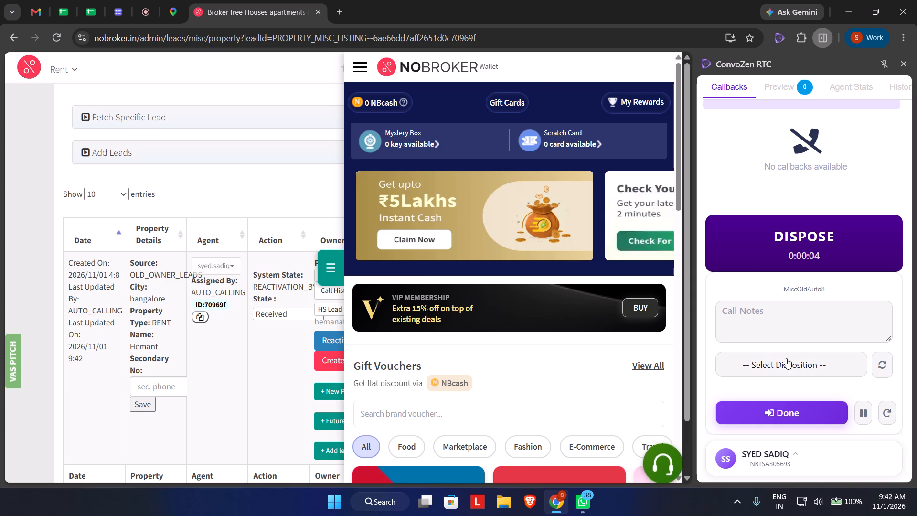
left_click(785, 360)
left_click(790, 405)
left_click(781, 368)
left_click(790, 450)
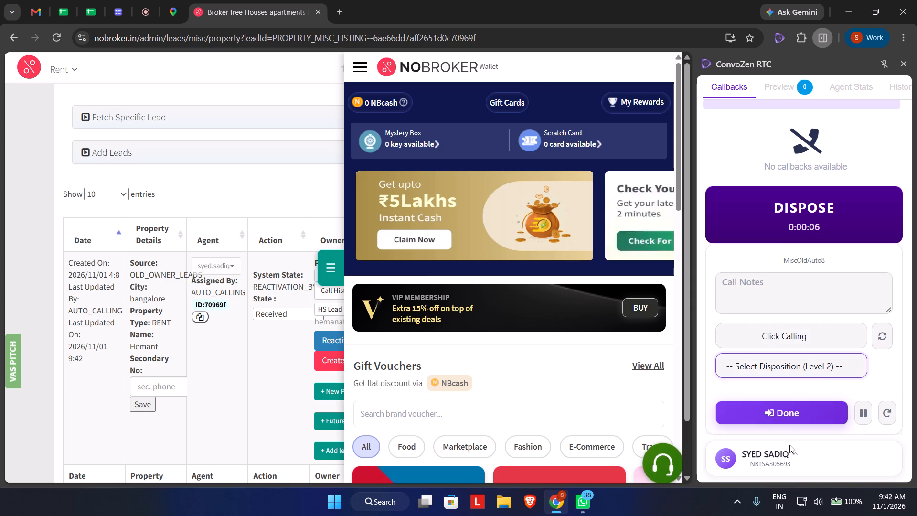
left_click(781, 367)
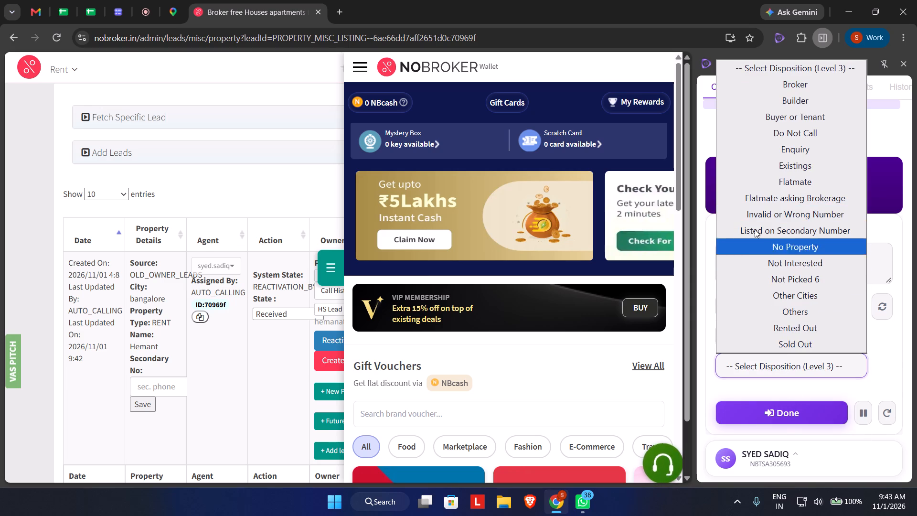
left_click(748, 213)
left_click(270, 314)
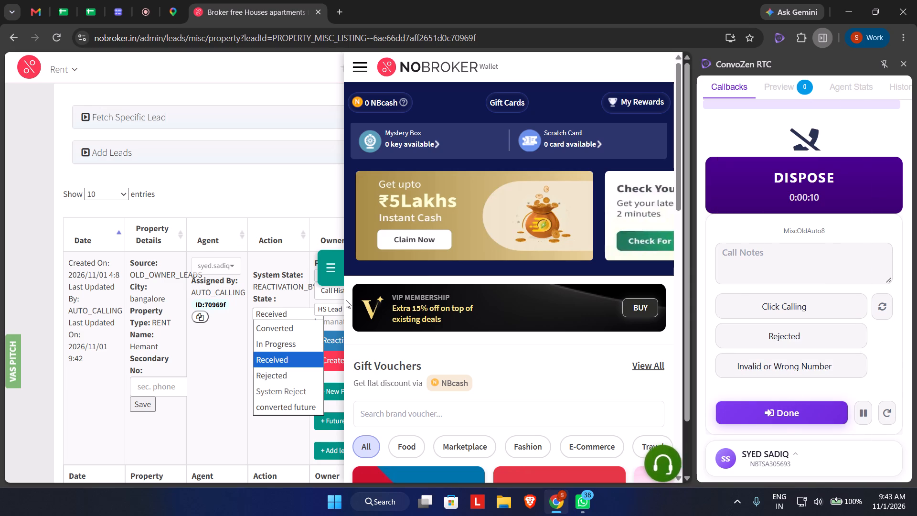
scroll(305, 277, "down", 1)
left_click(317, 220)
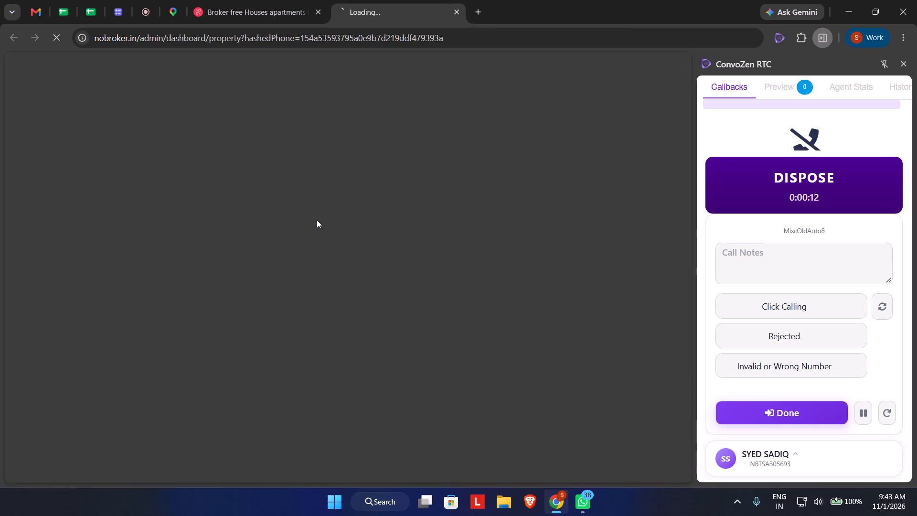
scroll(350, 318, "down", 20)
scroll(350, 318, "down", 4)
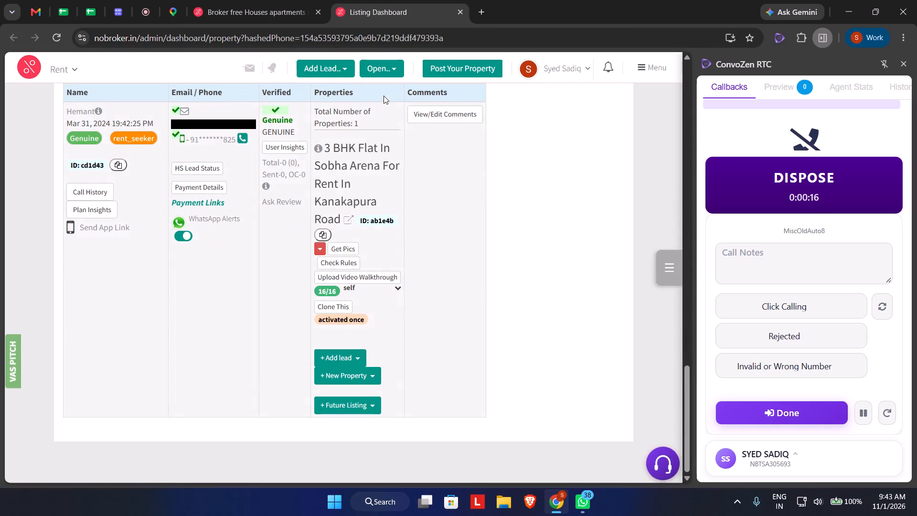
left_click(459, 12)
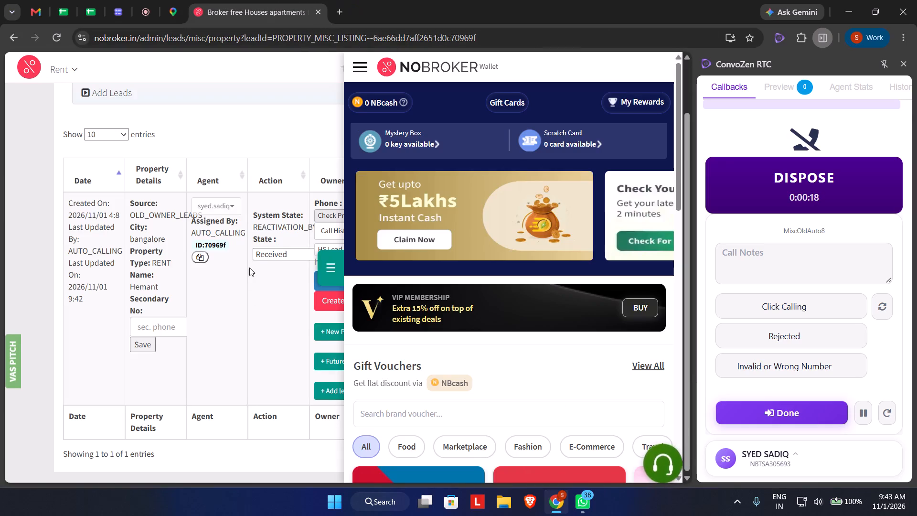
left_click(257, 258)
left_click(281, 318)
left_click(277, 263)
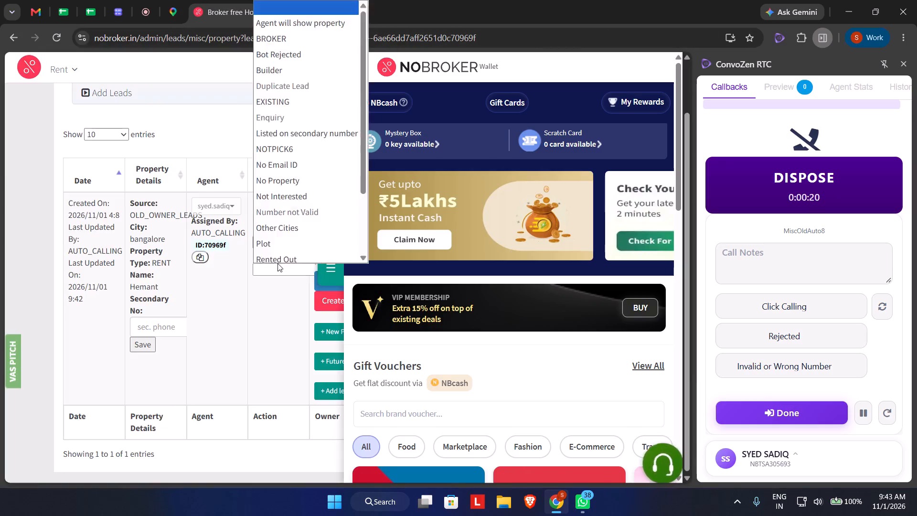
scroll(281, 200, "down", 5)
left_click(298, 259)
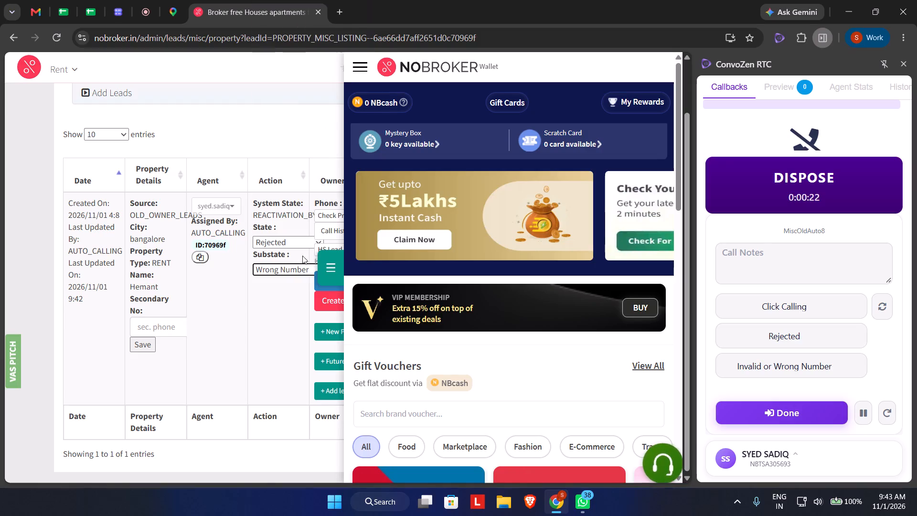
left_click(777, 402)
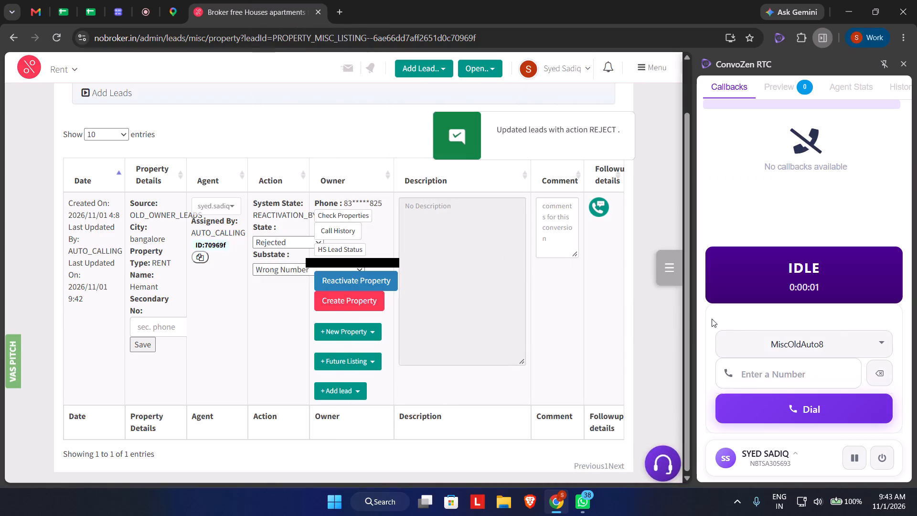
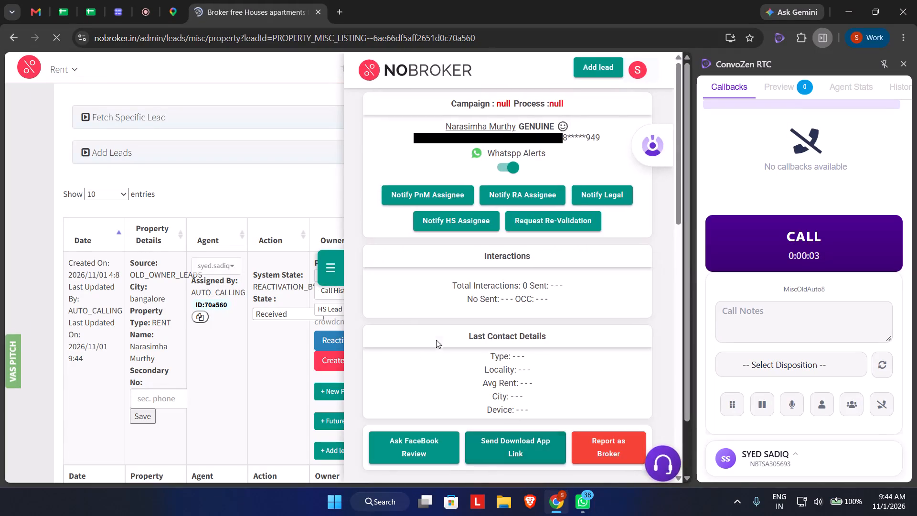
scroll(439, 315, "down", 1)
scroll(554, 325, "down", 5)
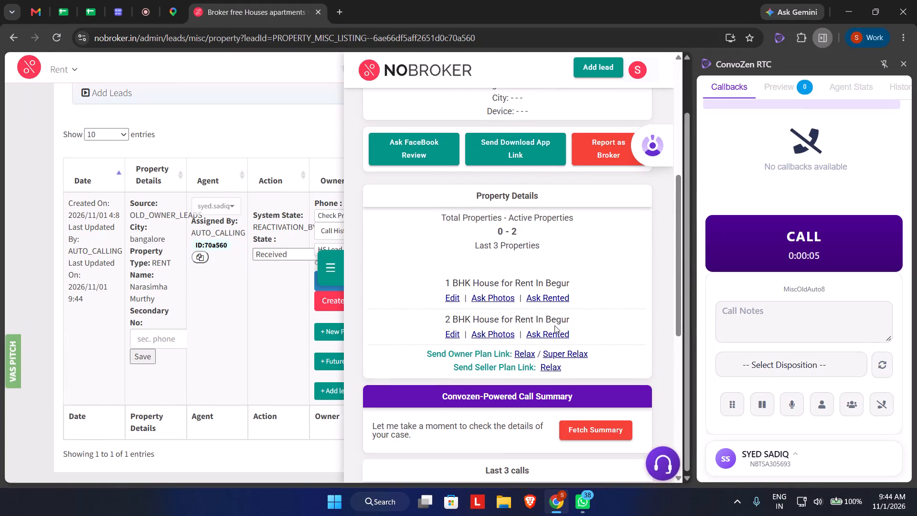
left_click(263, 258)
left_click(292, 313)
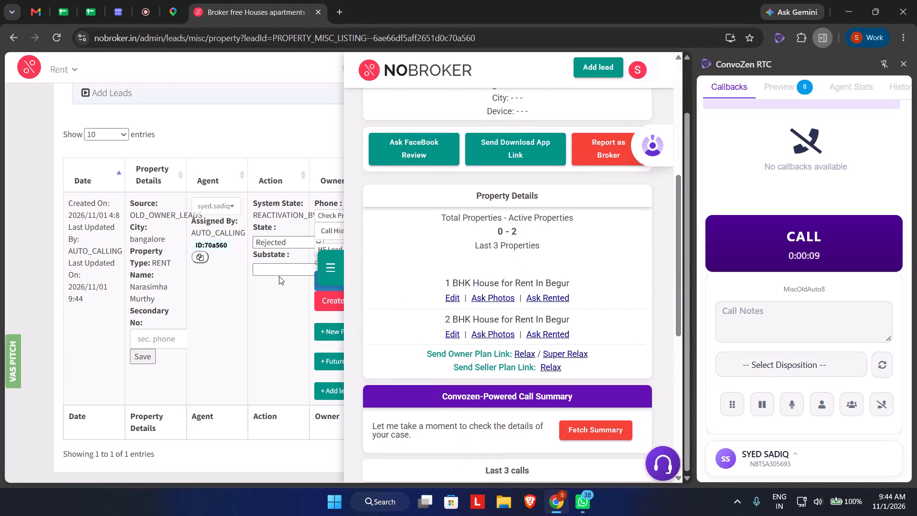
left_click(277, 272)
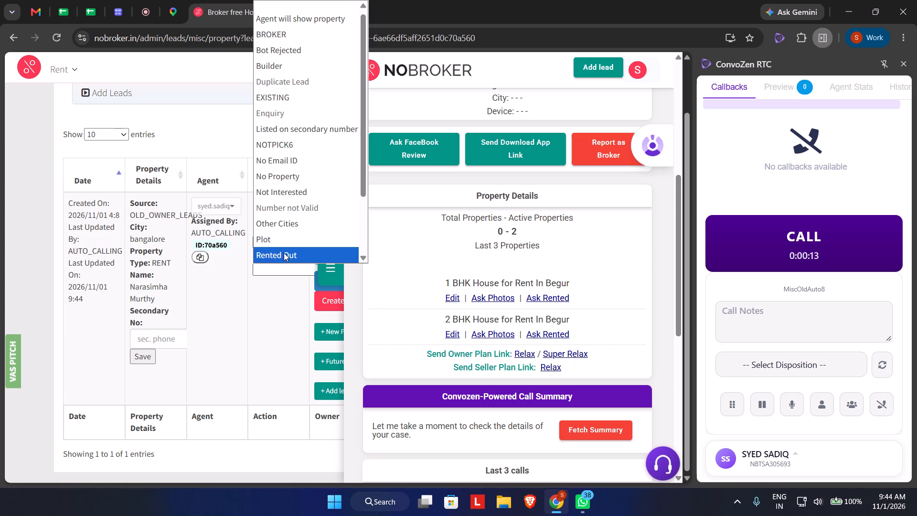
left_click(284, 253)
left_click(793, 370)
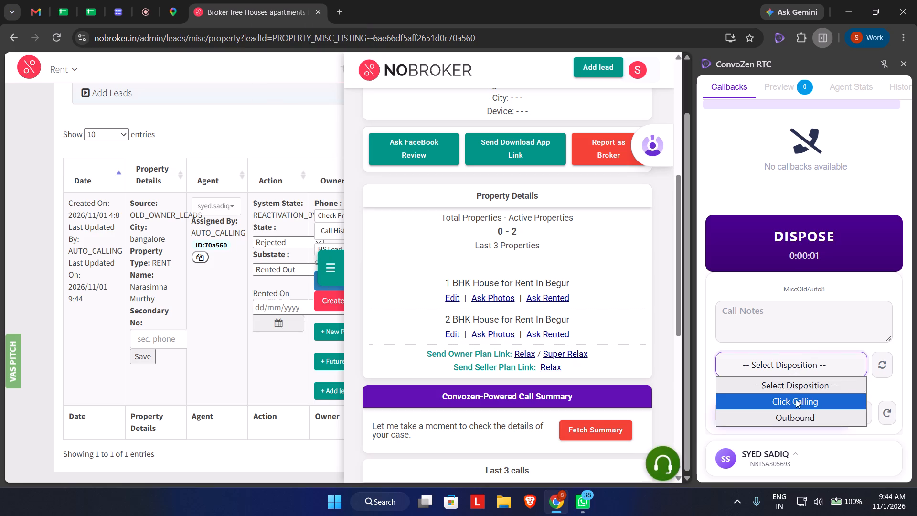
left_click(796, 403)
left_click(780, 375)
left_click(804, 448)
left_click(780, 376)
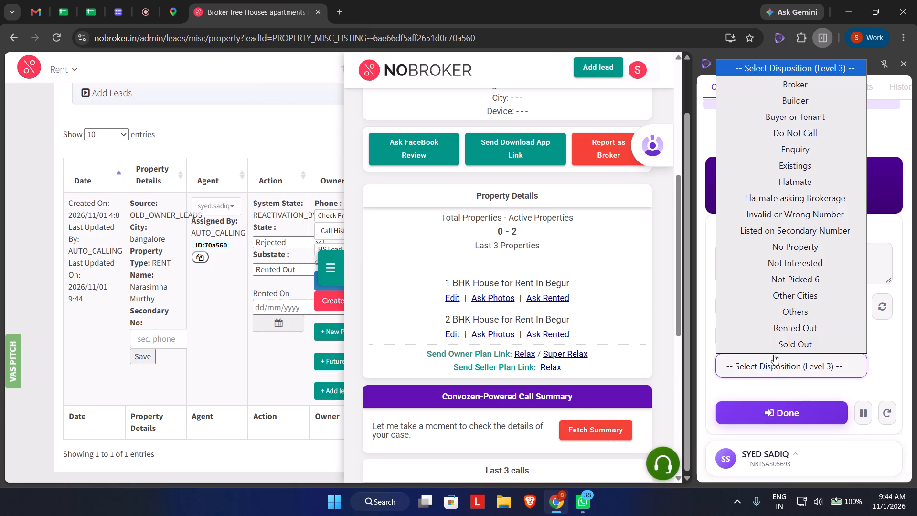
left_click(766, 335)
left_click(768, 419)
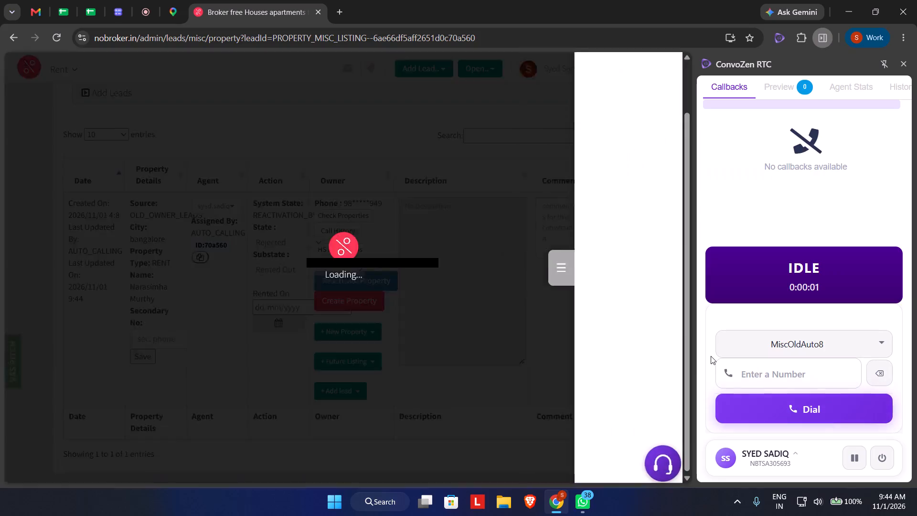
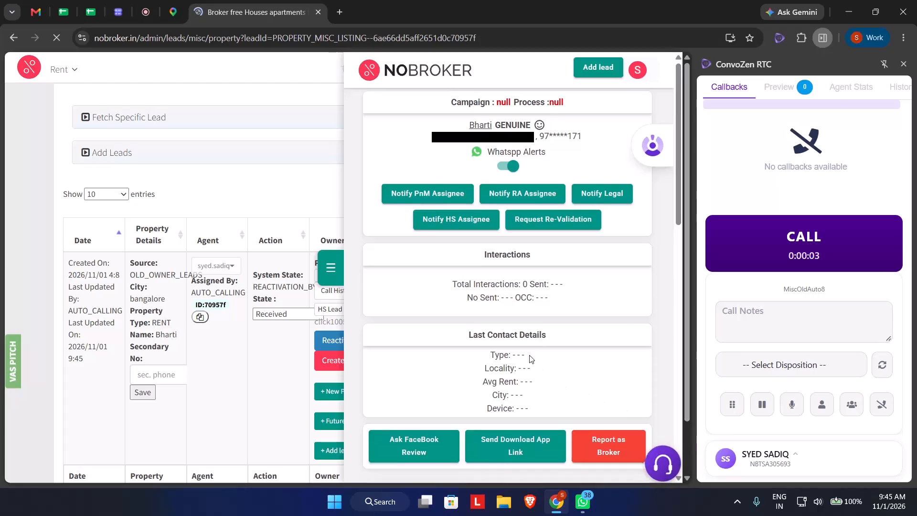
scroll(529, 355, "down", 1)
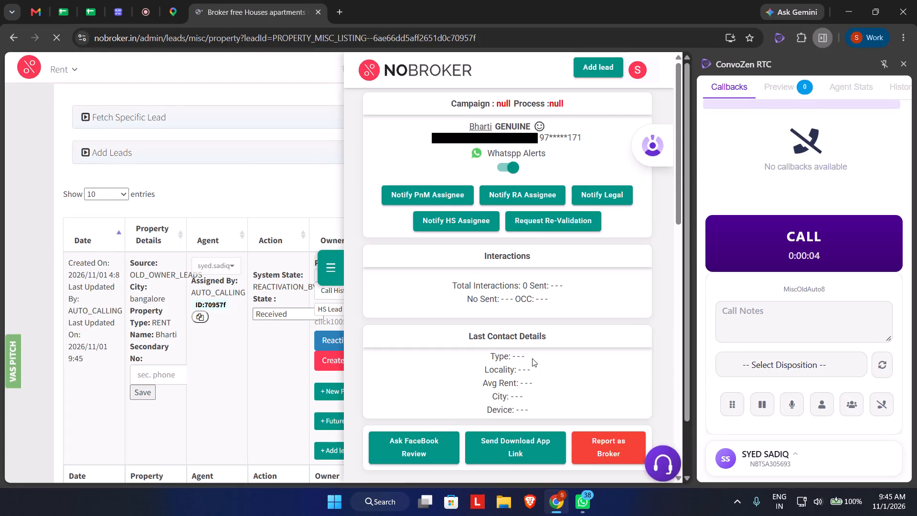
scroll(532, 358, "down", 4)
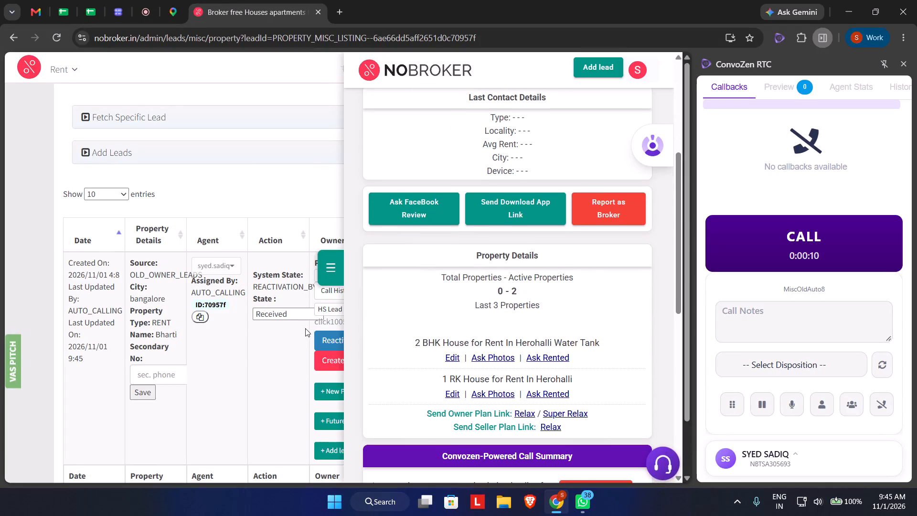
left_click(267, 318)
left_click(290, 372)
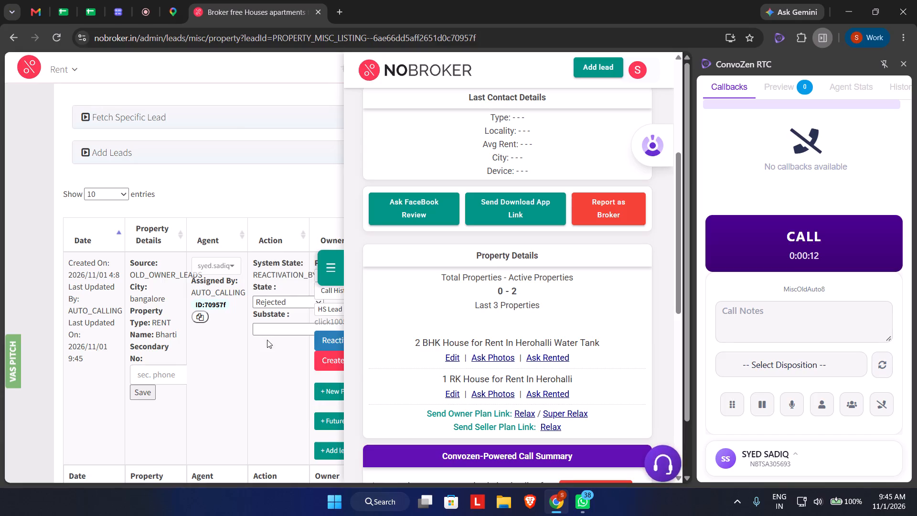
left_click(264, 333)
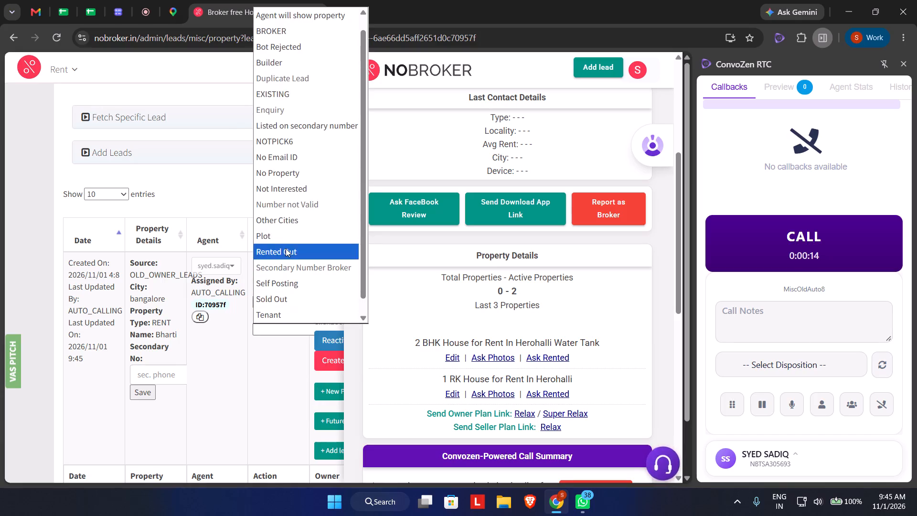
left_click(286, 248)
left_click(800, 365)
left_click(789, 391)
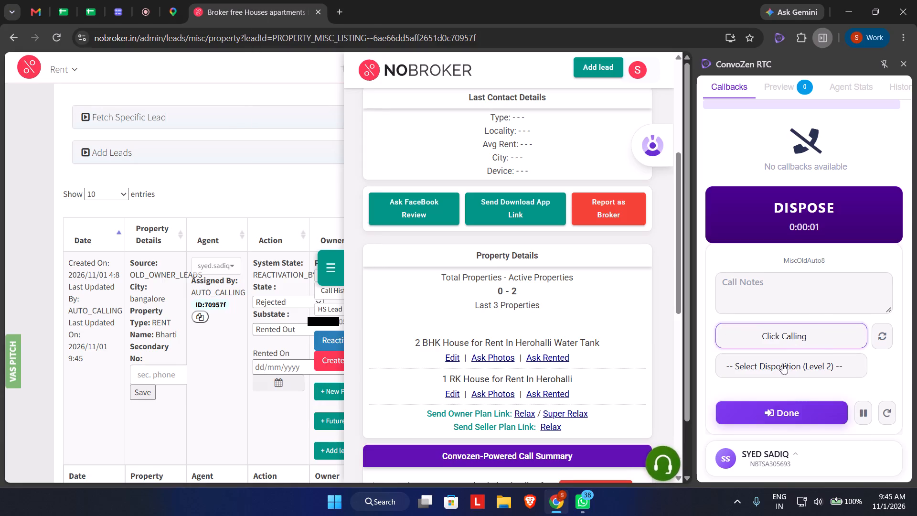
left_click(782, 364)
left_click(803, 444)
left_click(800, 364)
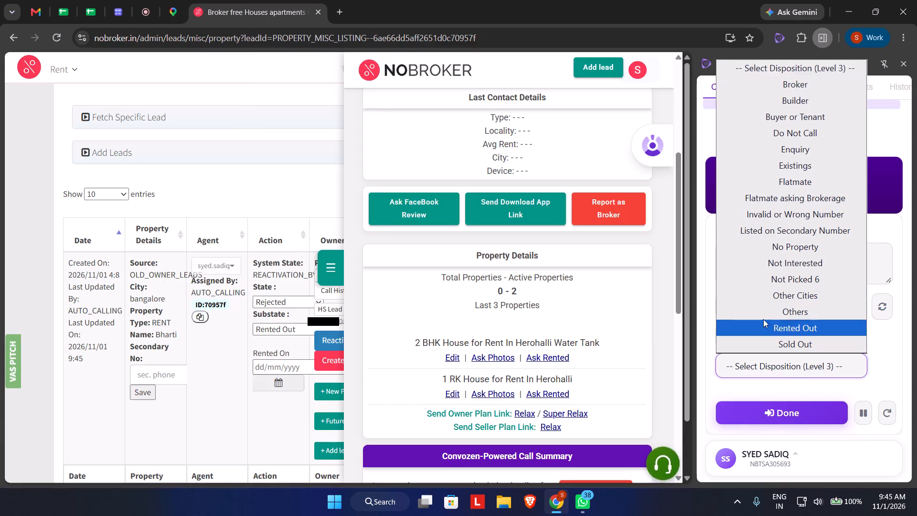
left_click(763, 319)
left_click(768, 368)
left_click(765, 328)
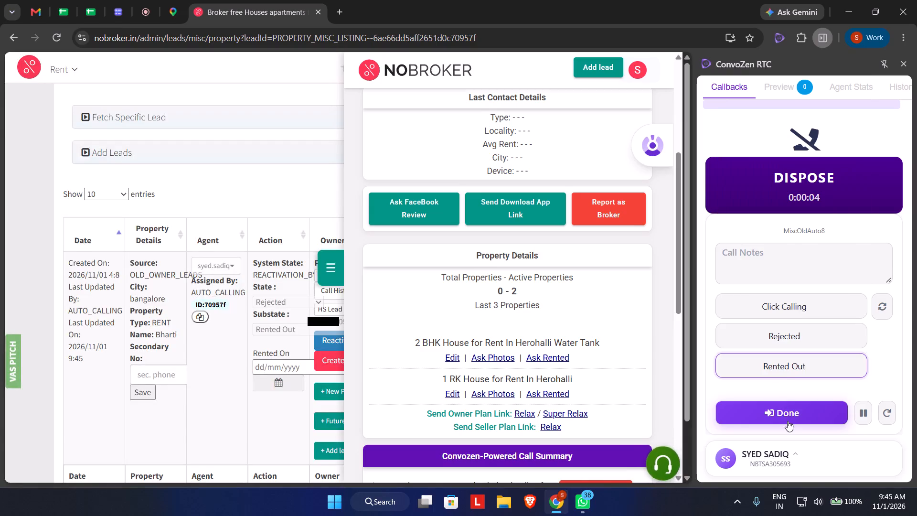
left_click(788, 421)
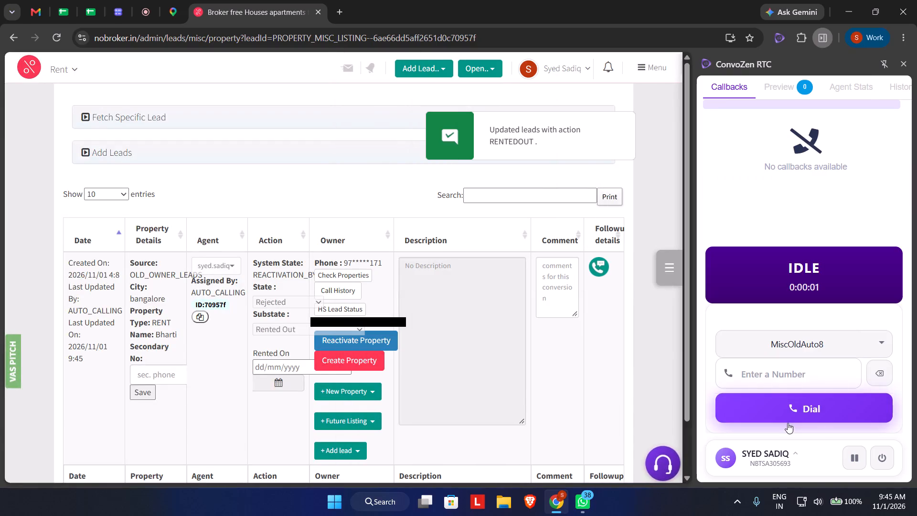
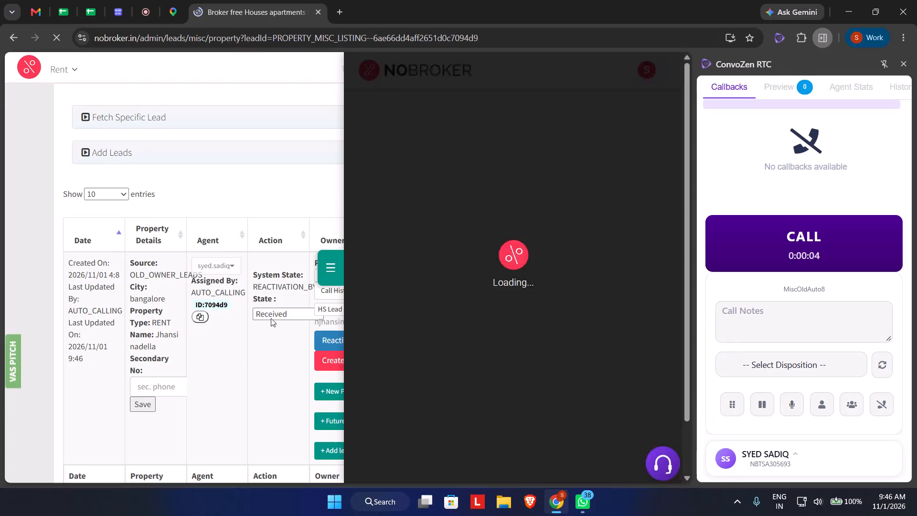
left_click(271, 318)
left_click(274, 349)
left_click(272, 333)
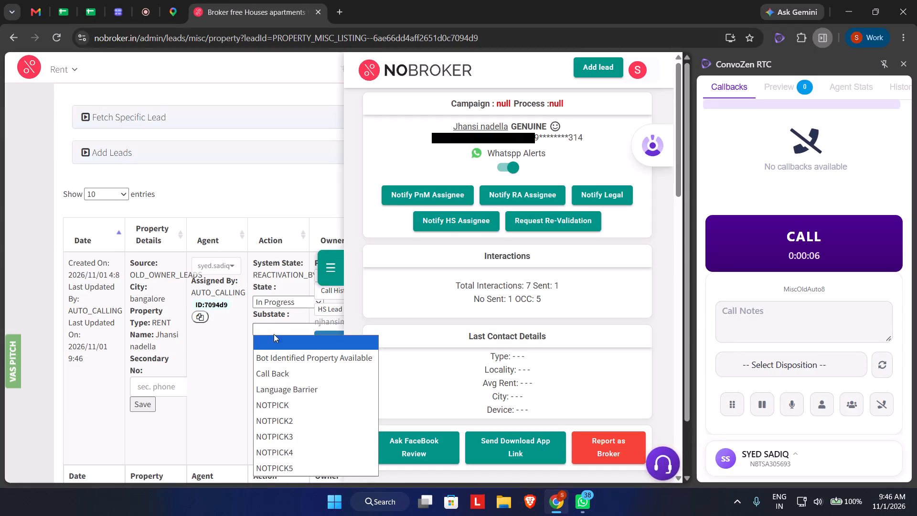
left_click(304, 410)
left_click(761, 365)
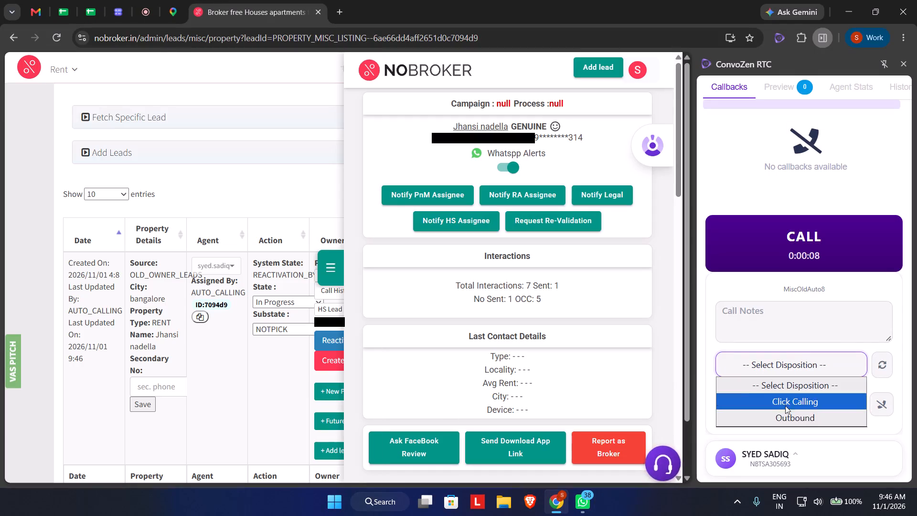
left_click(786, 412)
left_click(789, 368)
left_click(809, 404)
left_click(801, 375)
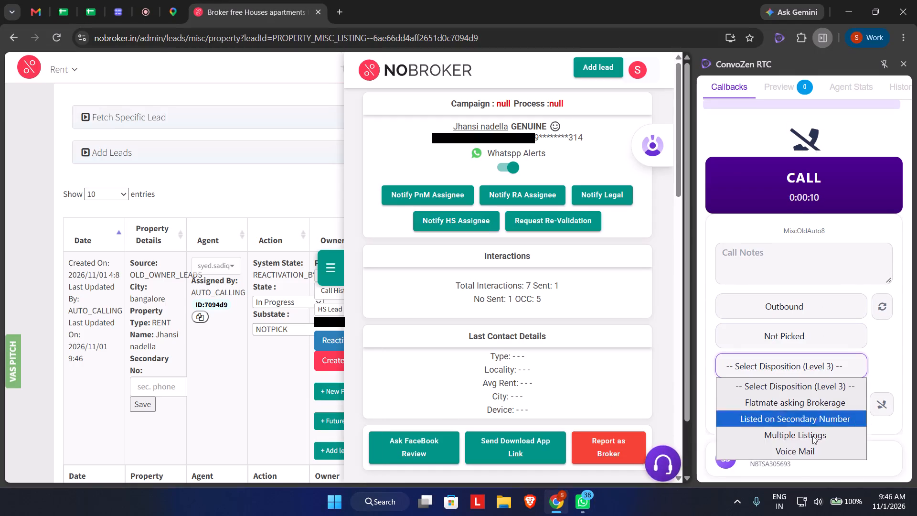
left_click(817, 449)
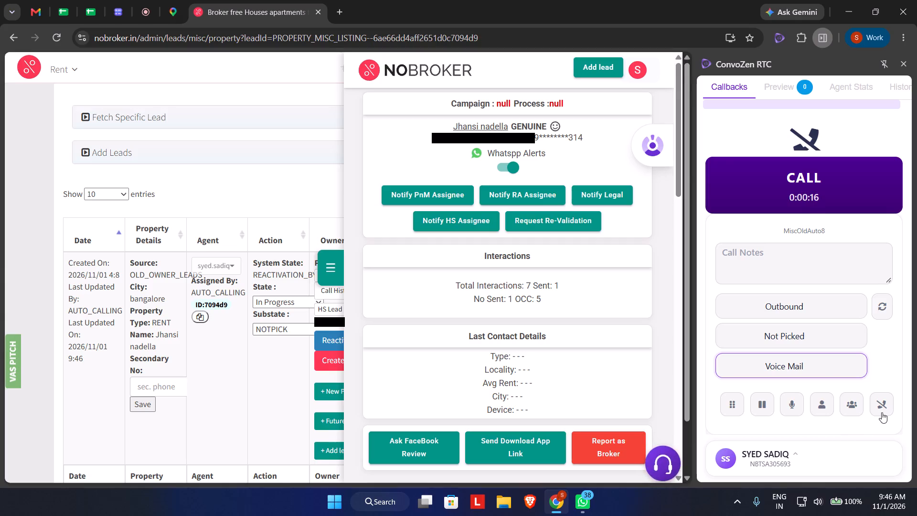
left_click(882, 412)
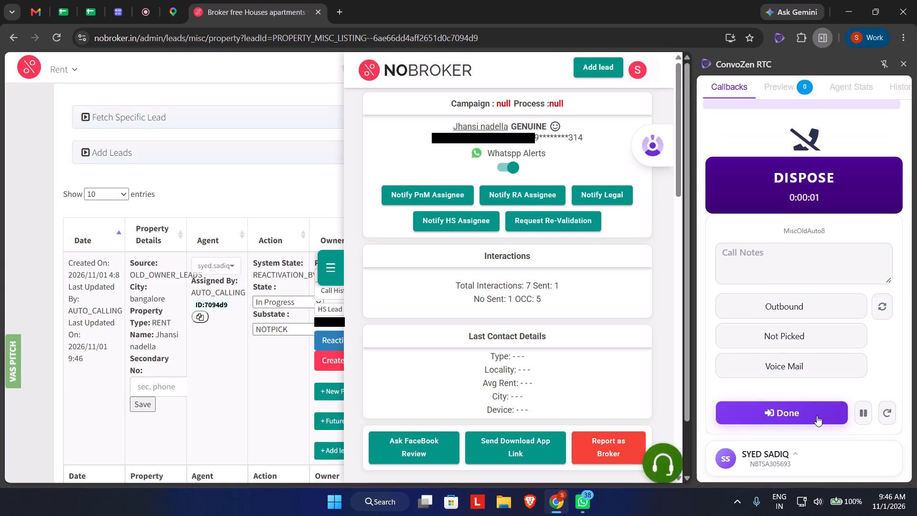
left_click(817, 416)
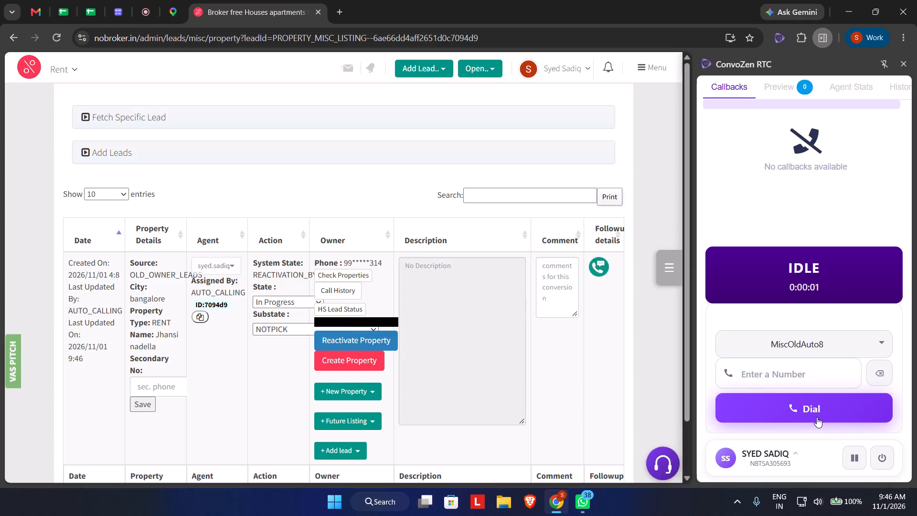
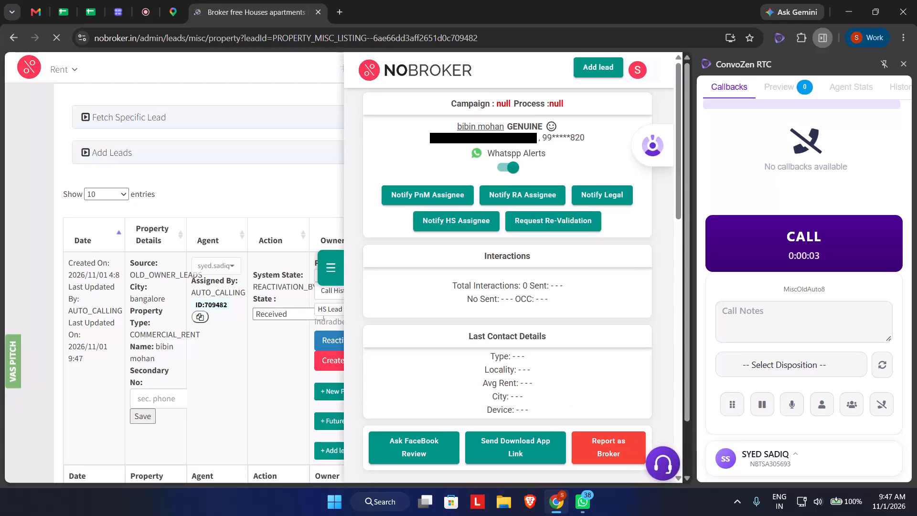
scroll(507, 311, "down", 1)
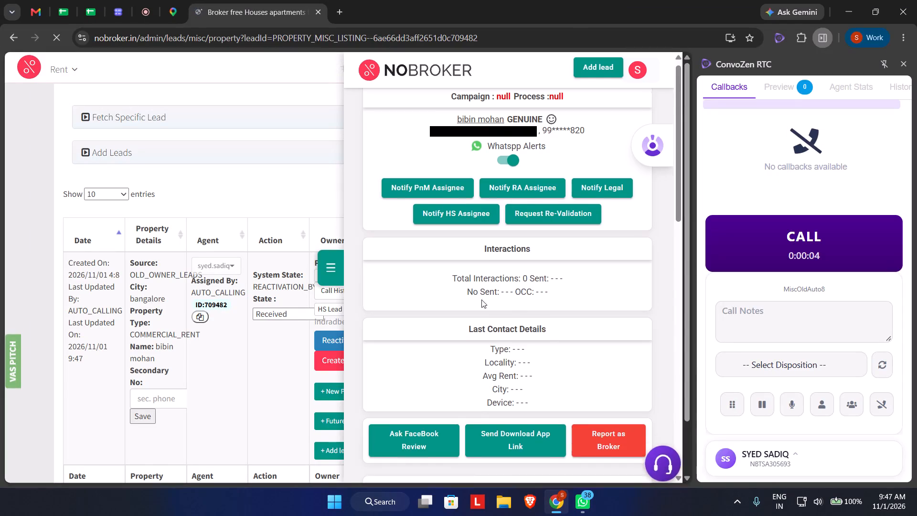
scroll(481, 300, "down", 1)
scroll(532, 318, "down", 2)
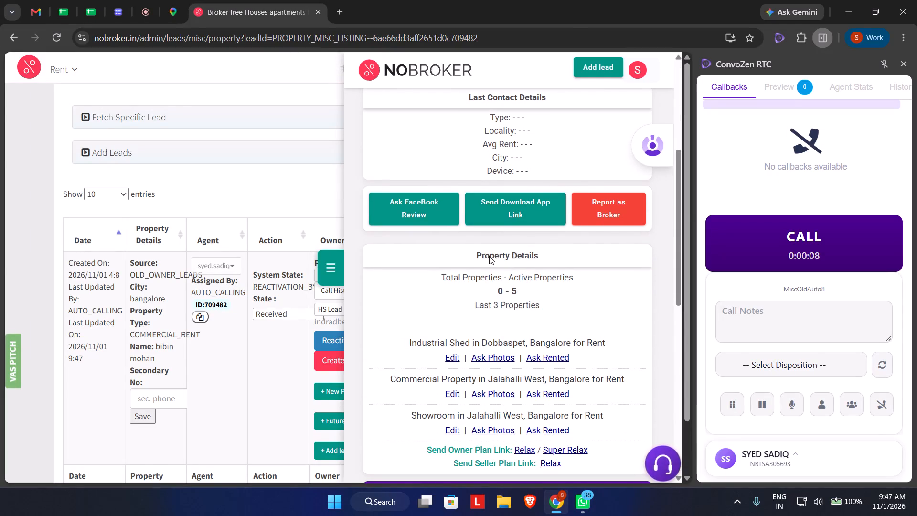
left_click(265, 316)
left_click(293, 369)
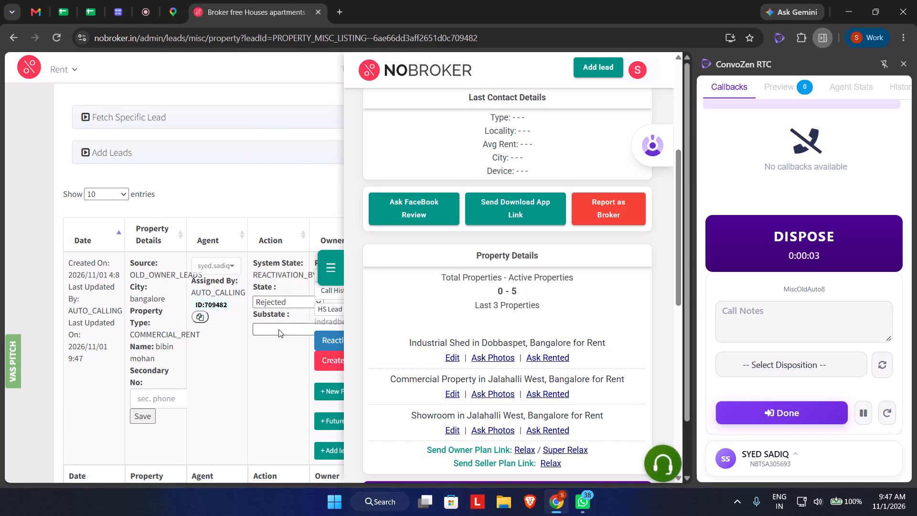
left_click(278, 329)
left_click(276, 247)
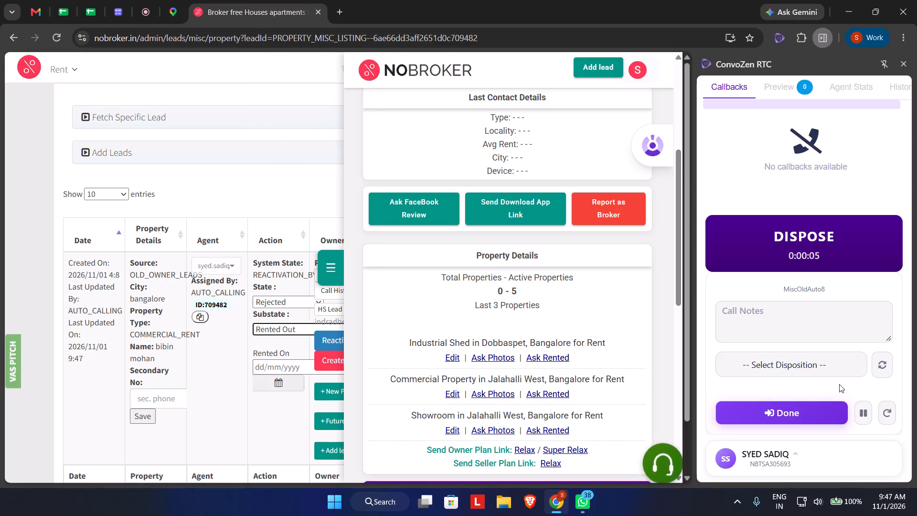
left_click(790, 359)
left_click(785, 387)
left_click(764, 369)
left_click(769, 405)
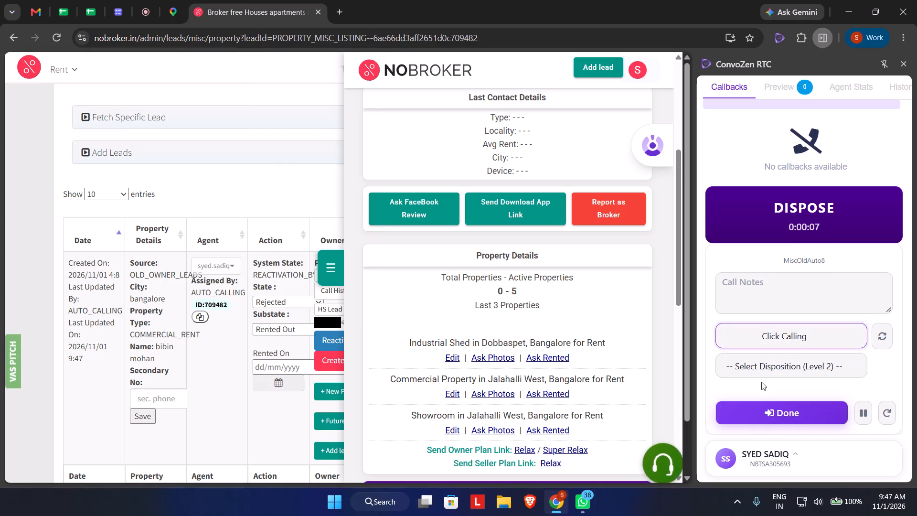
left_click(761, 379)
left_click(745, 363)
left_click(792, 443)
left_click_drag(768, 376, 763, 371)
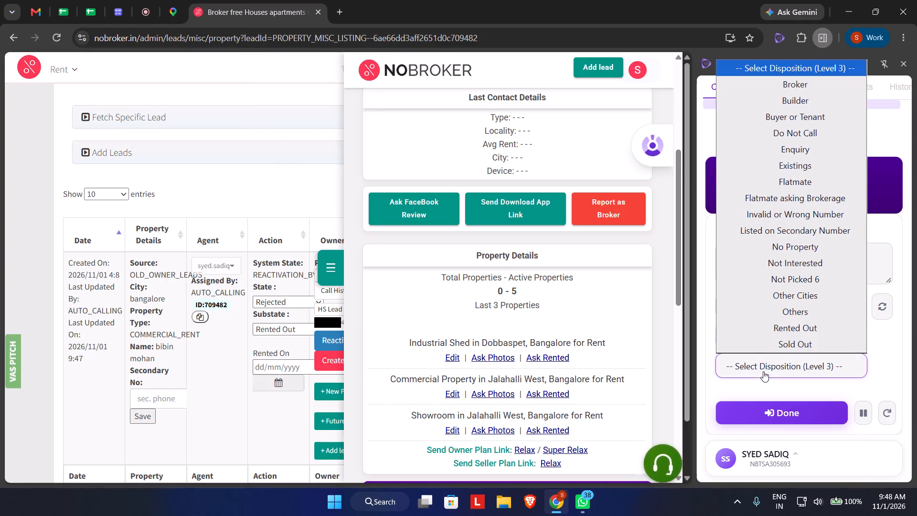
left_click(744, 327)
left_click_drag(773, 406, 775, 411)
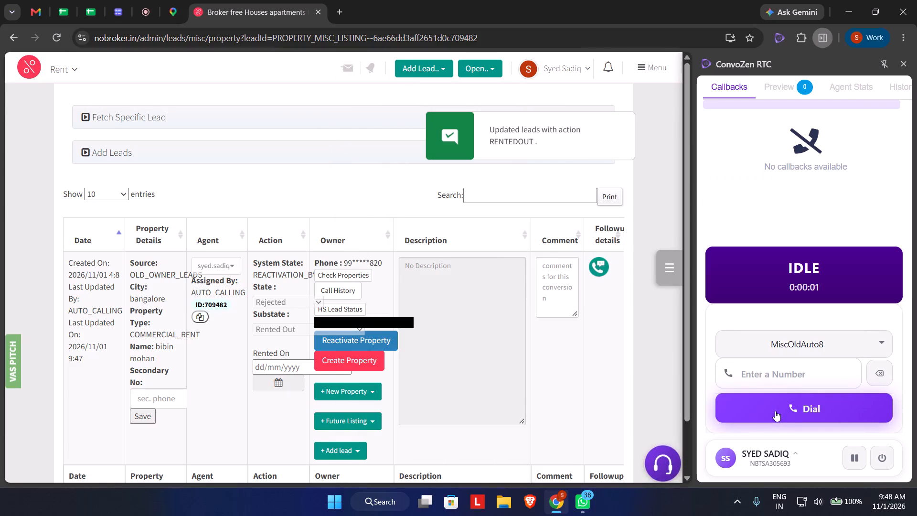
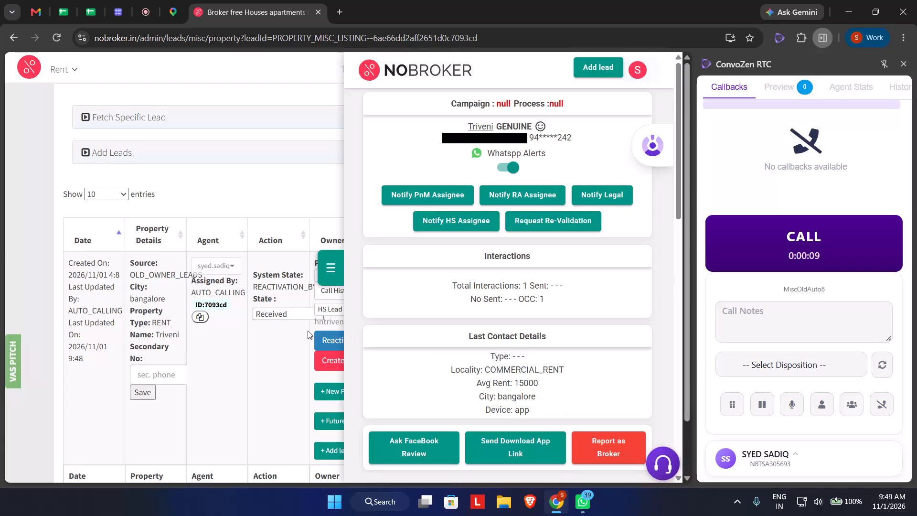
left_click(288, 317)
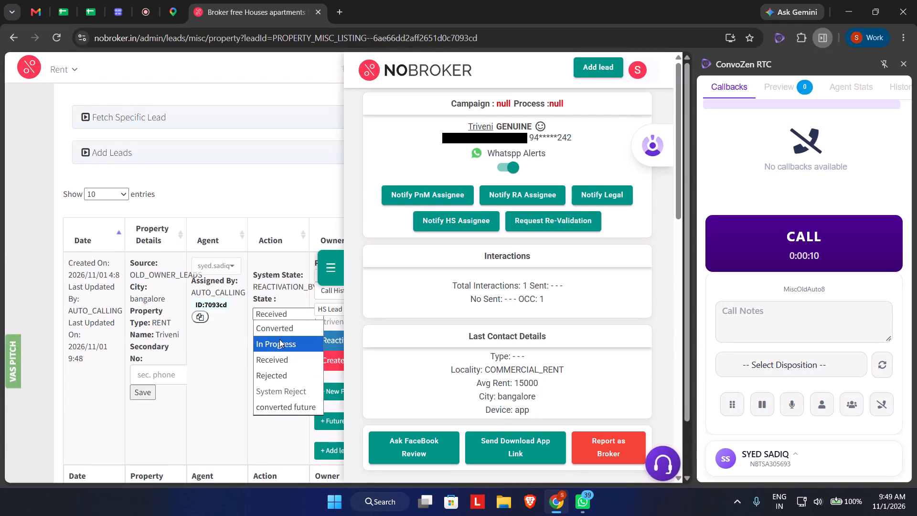
left_click(279, 339)
left_click(279, 322)
left_click(280, 333)
left_click(307, 406)
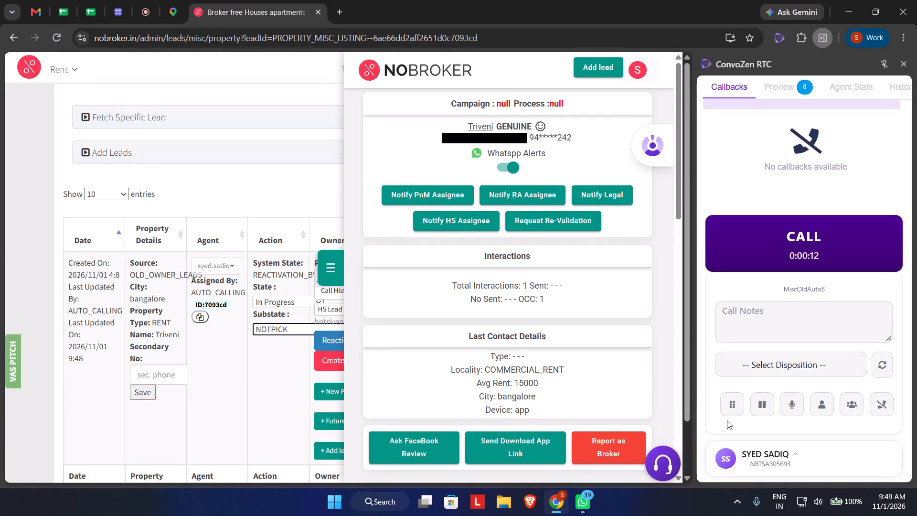
left_click(793, 361)
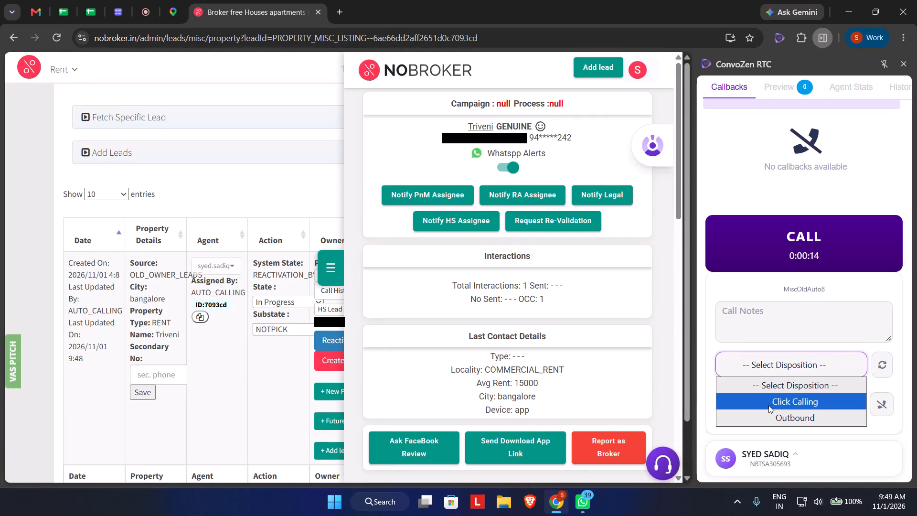
left_click(770, 416)
left_click(778, 373)
left_click(784, 401)
left_click(797, 352)
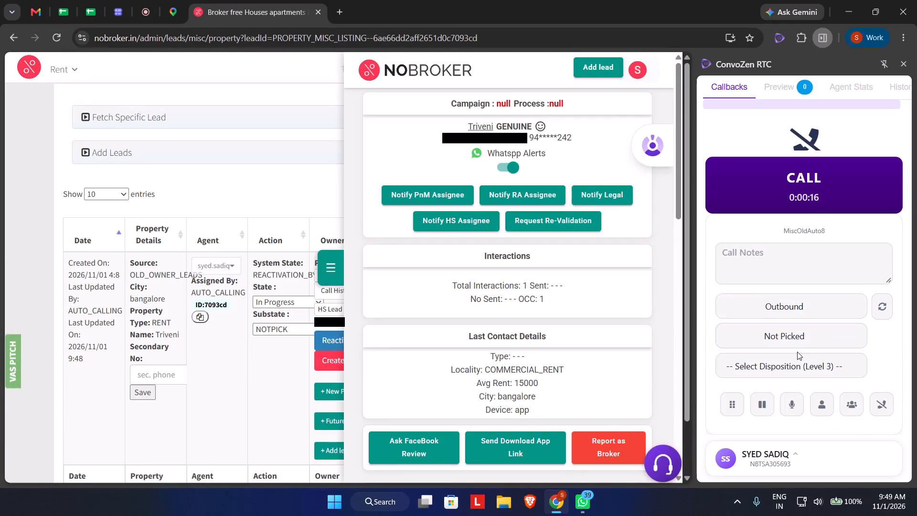
left_click(796, 363)
left_click(790, 452)
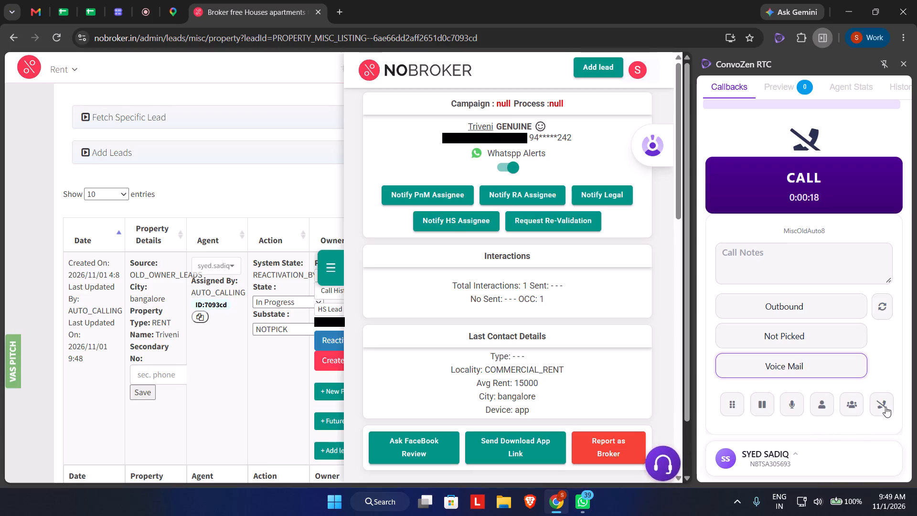
left_click(885, 407)
left_click(823, 420)
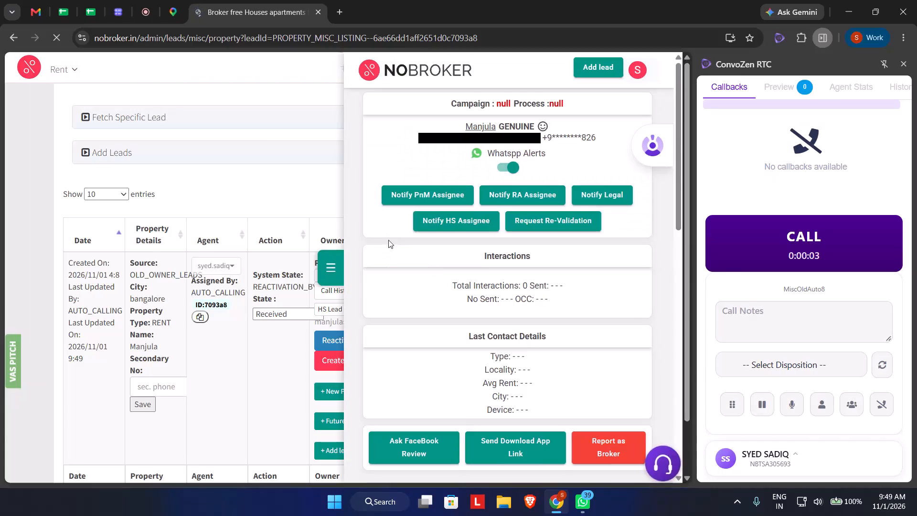
scroll(467, 229, "down", 5)
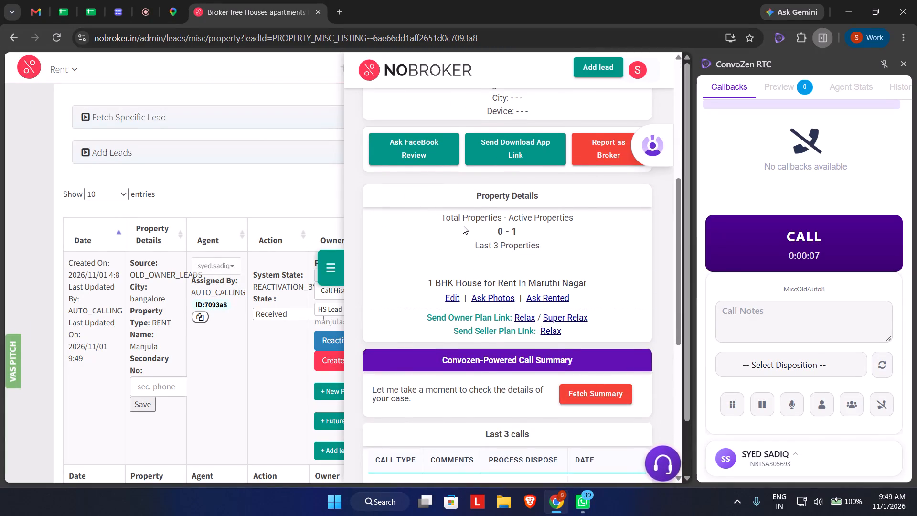
left_click(292, 321)
left_click(290, 317)
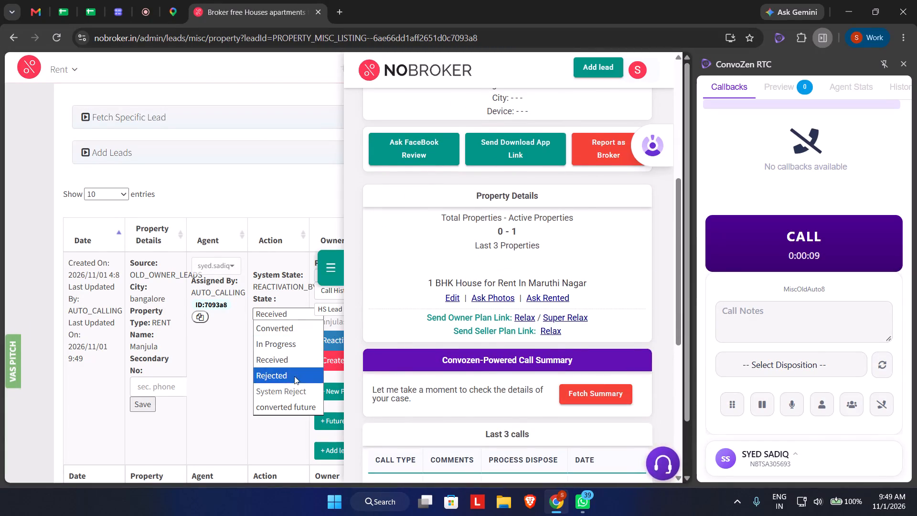
left_click(291, 374)
left_click(277, 326)
left_click(294, 256)
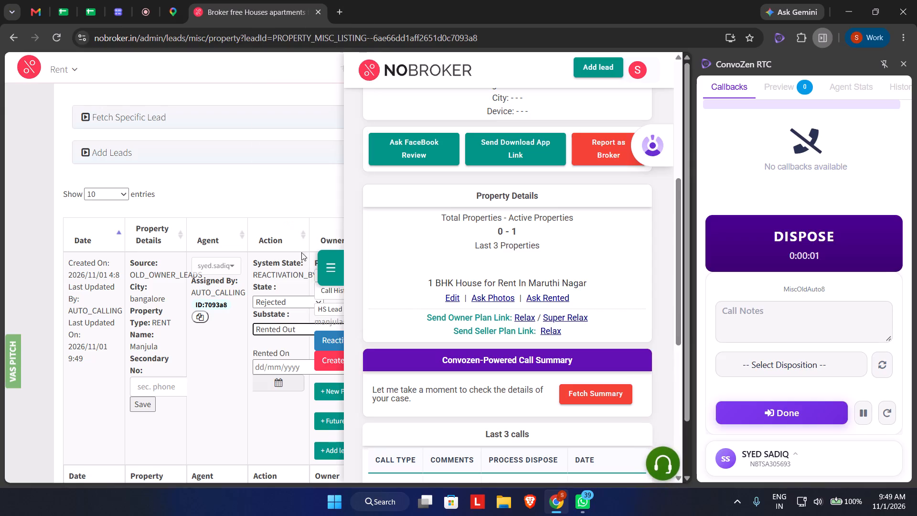
left_click(784, 357)
double_click(788, 398)
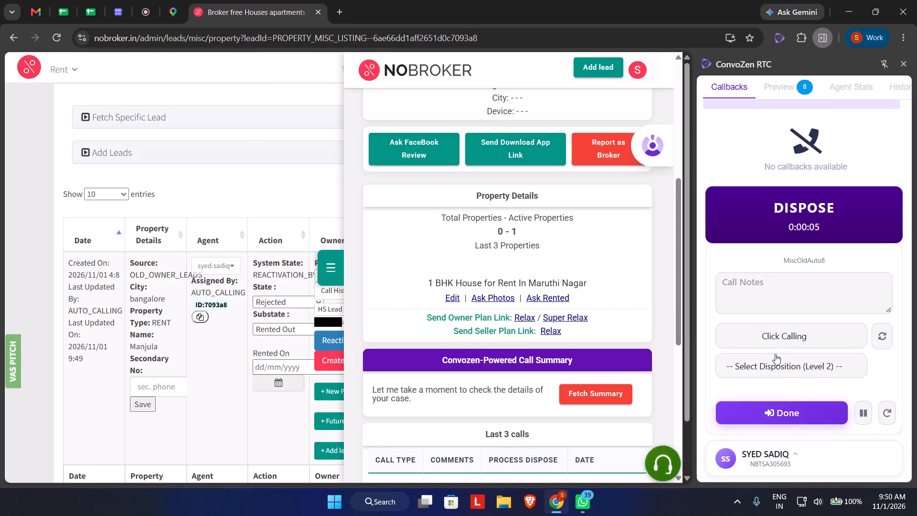
left_click(747, 366)
left_click(754, 444)
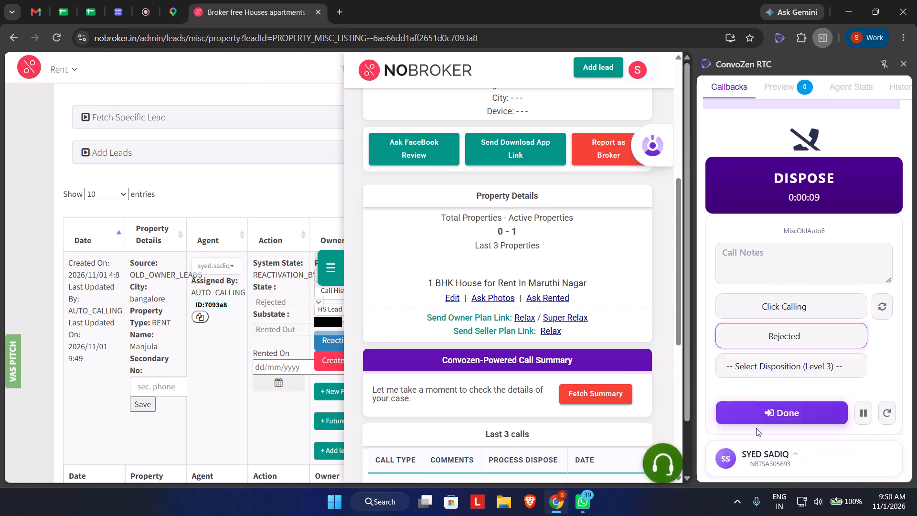
left_click(755, 377)
left_click(748, 329)
left_click(785, 412)
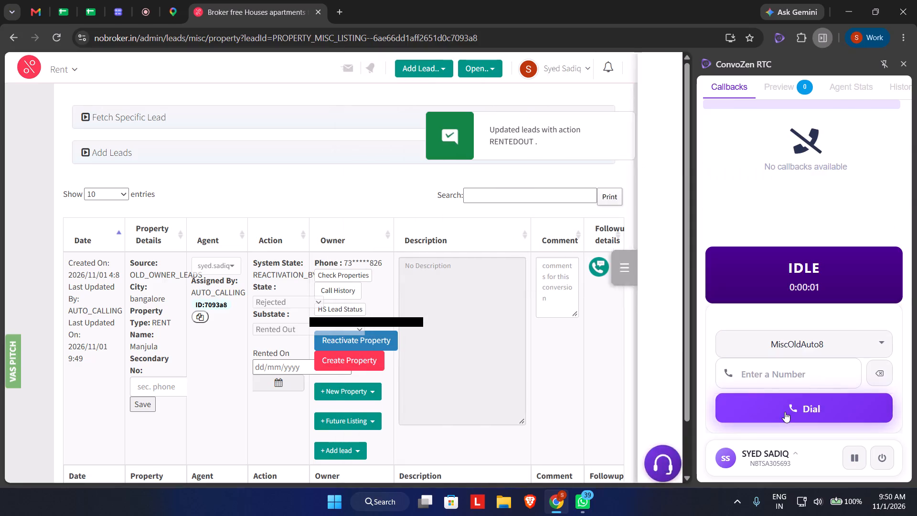
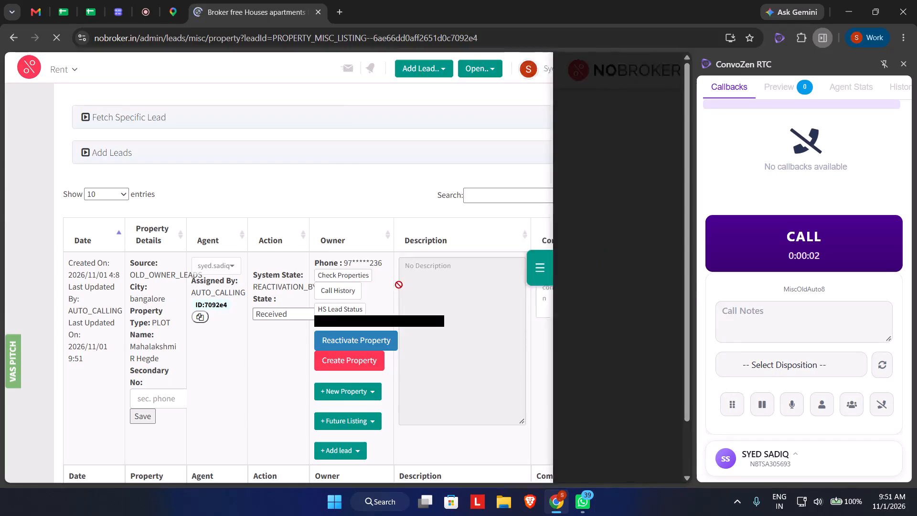
left_click(280, 317)
left_click(302, 350)
left_click(288, 328)
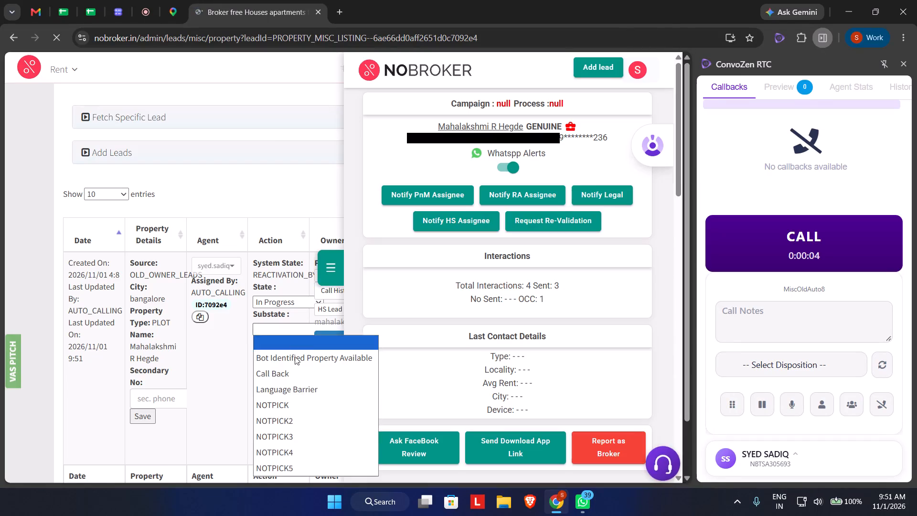
left_click(304, 407)
left_click(771, 353)
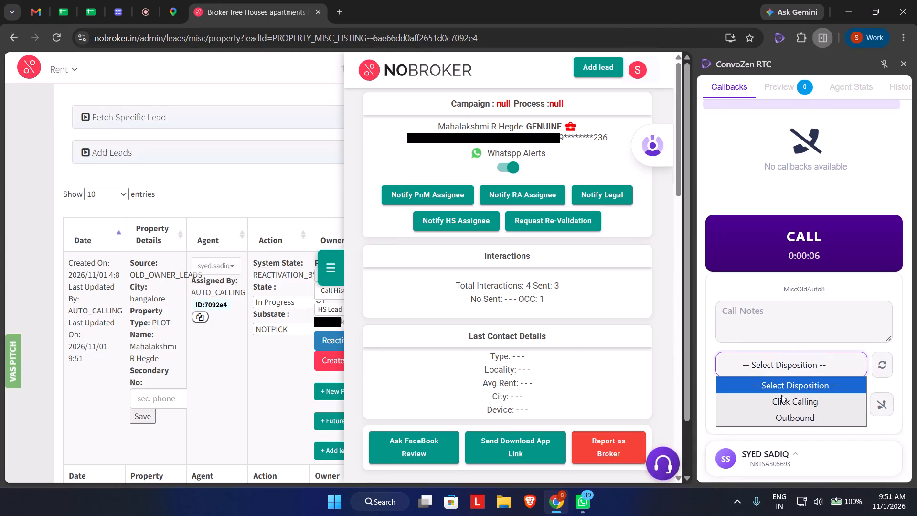
left_click(786, 415)
left_click(770, 371)
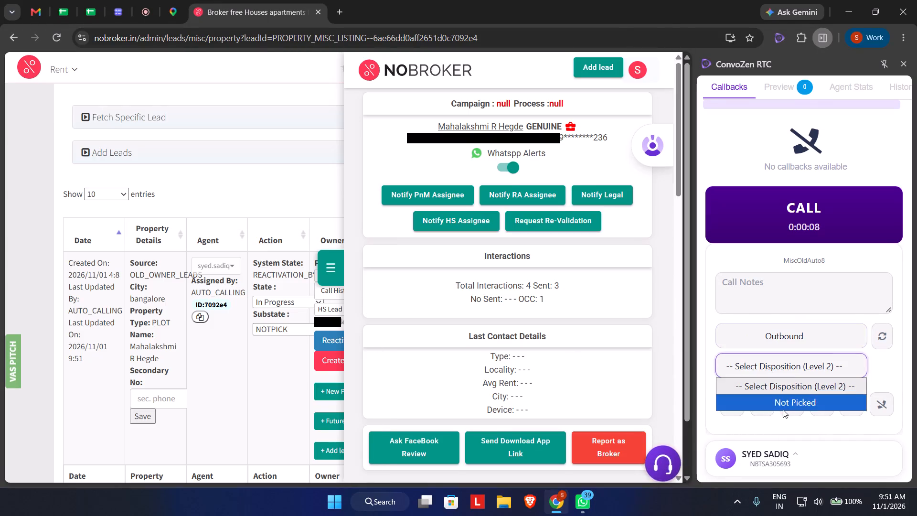
left_click(782, 409)
left_click(771, 361)
left_click(810, 458)
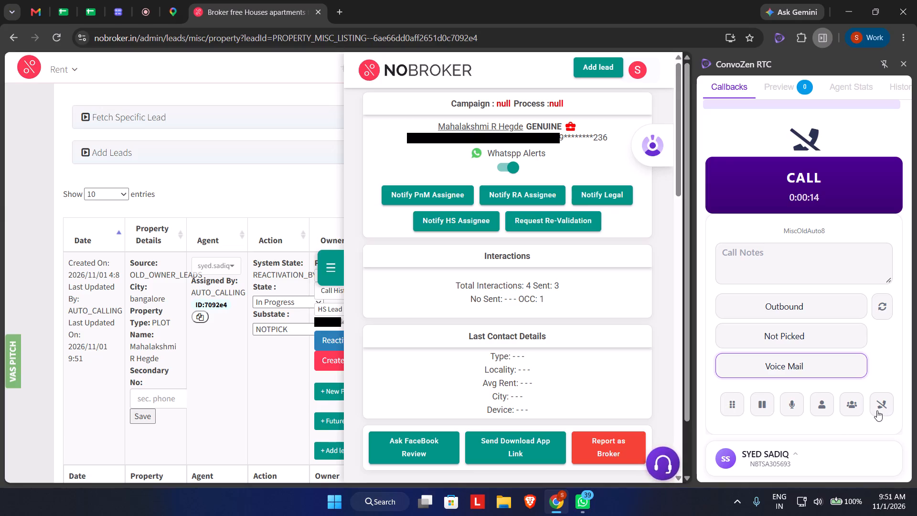
left_click(877, 410)
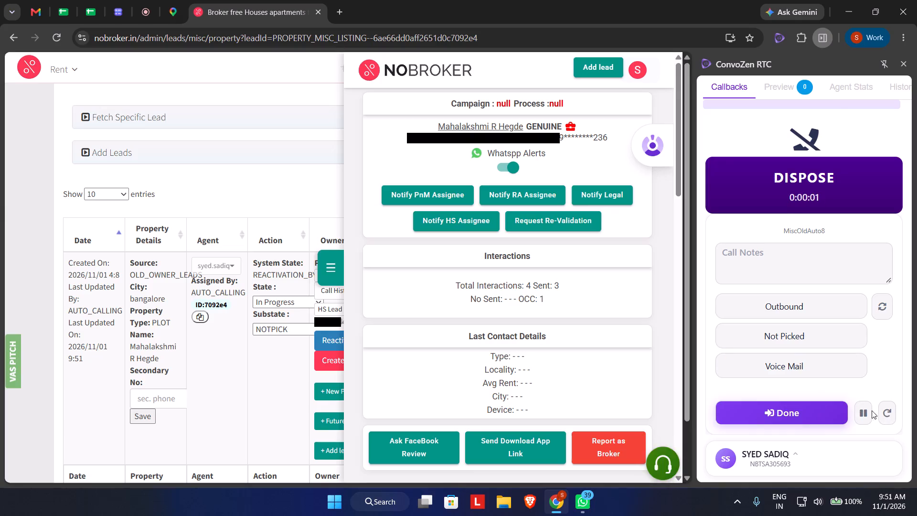
left_click(827, 413)
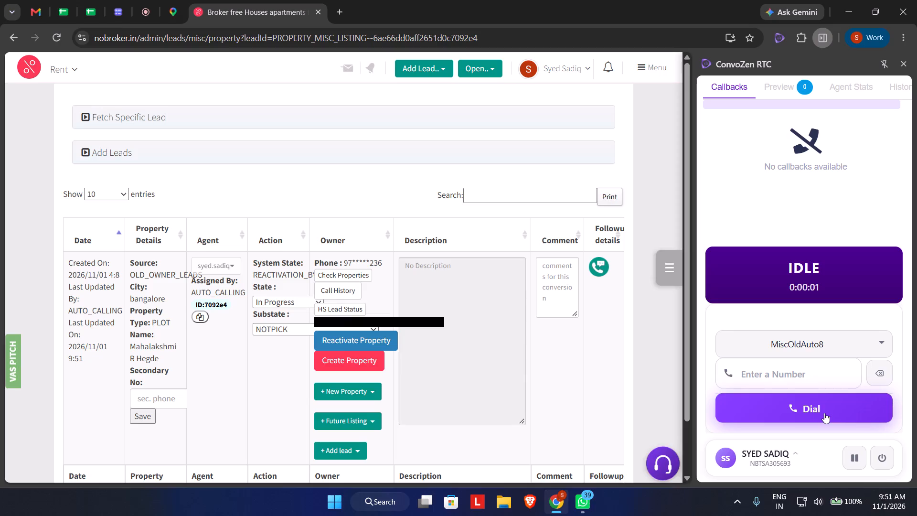
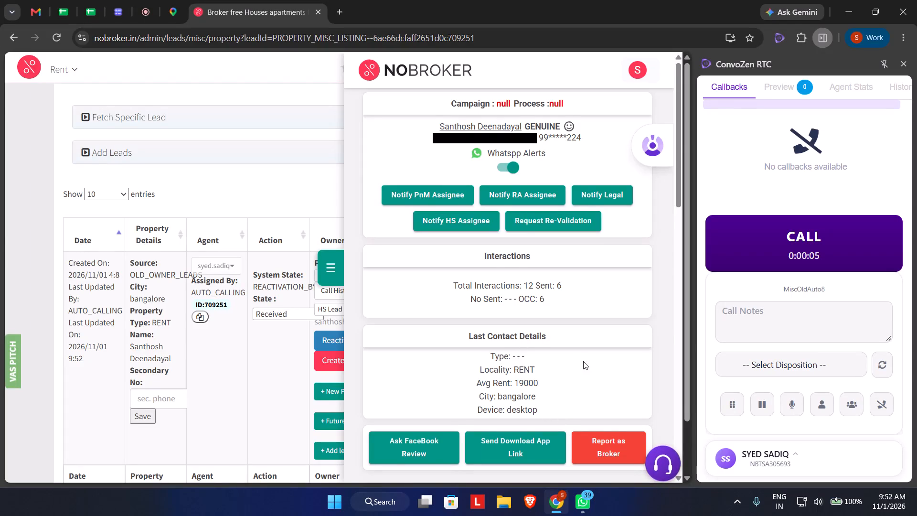
scroll(579, 339, "down", 3)
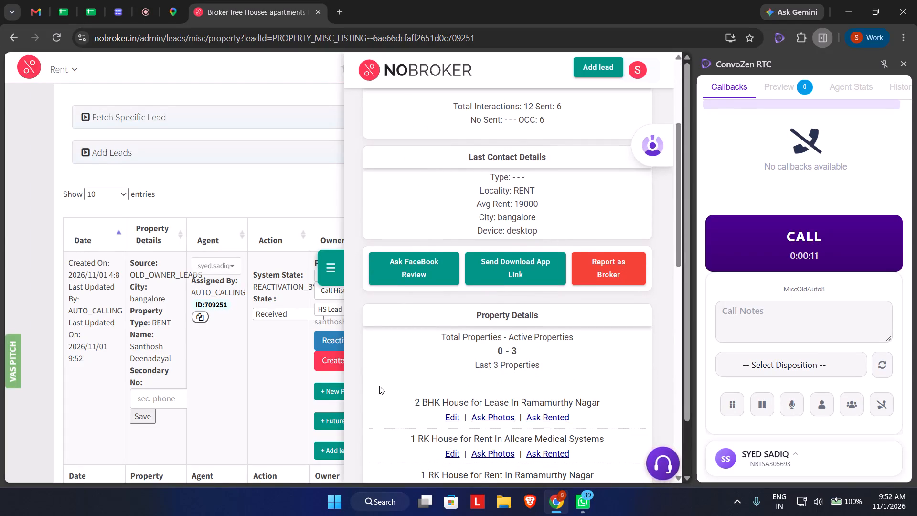
scroll(446, 363, "down", 1)
scroll(448, 363, "up", 2)
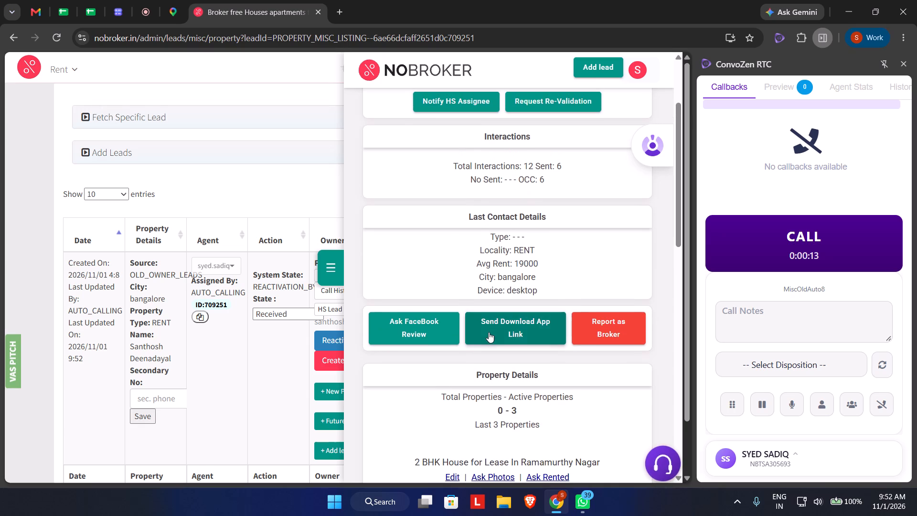
scroll(489, 333, "down", 3)
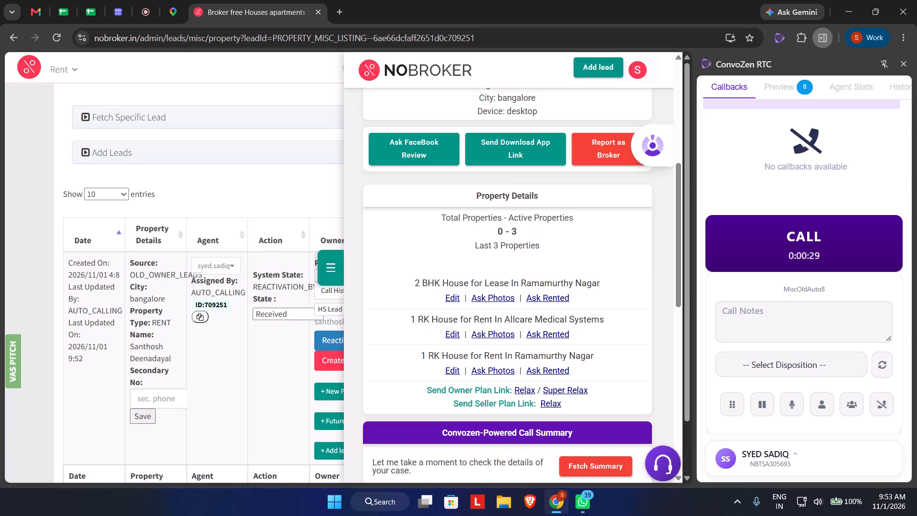
left_click(281, 312)
left_click(273, 372)
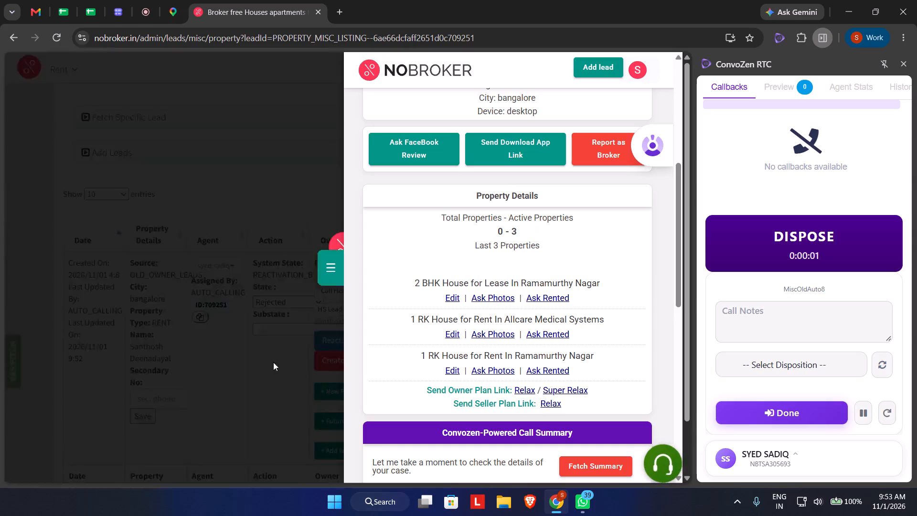
left_click(276, 334)
left_click(281, 300)
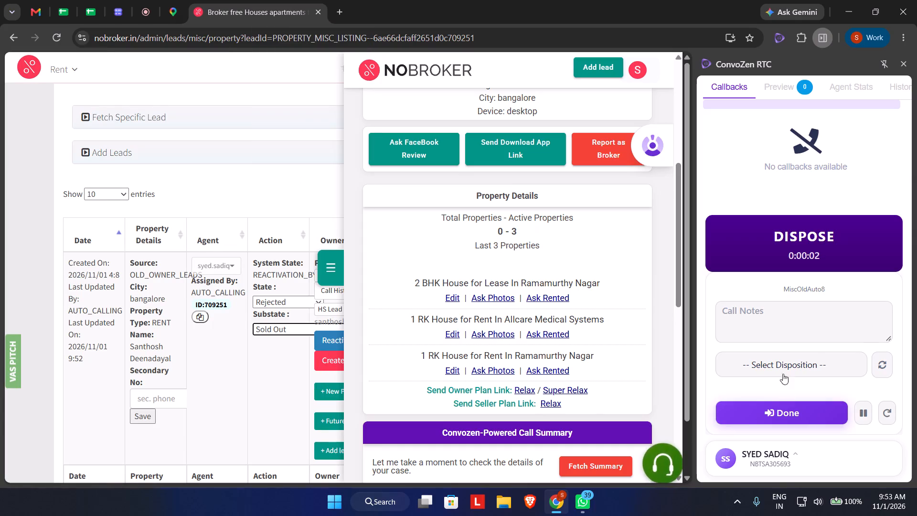
left_click(785, 367)
left_click(776, 397)
left_click(772, 373)
left_click(779, 451)
left_click(761, 369)
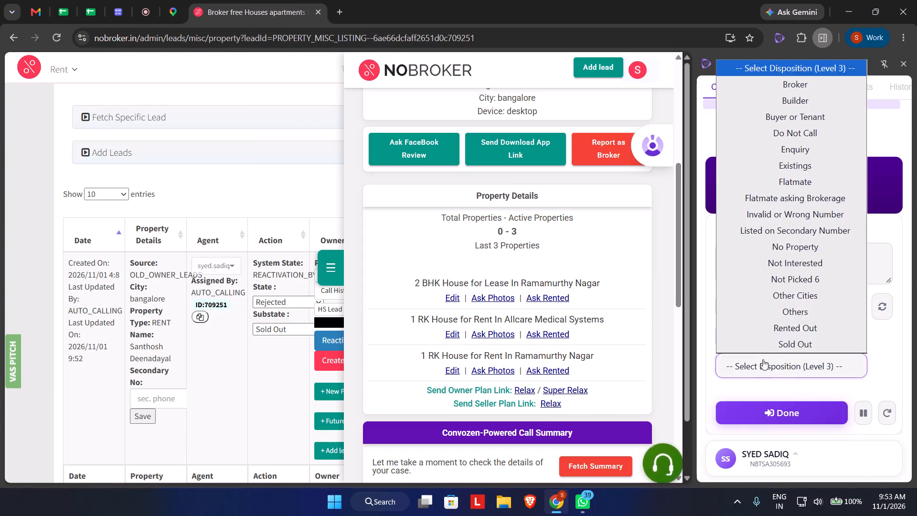
left_click(764, 337)
left_click(762, 404)
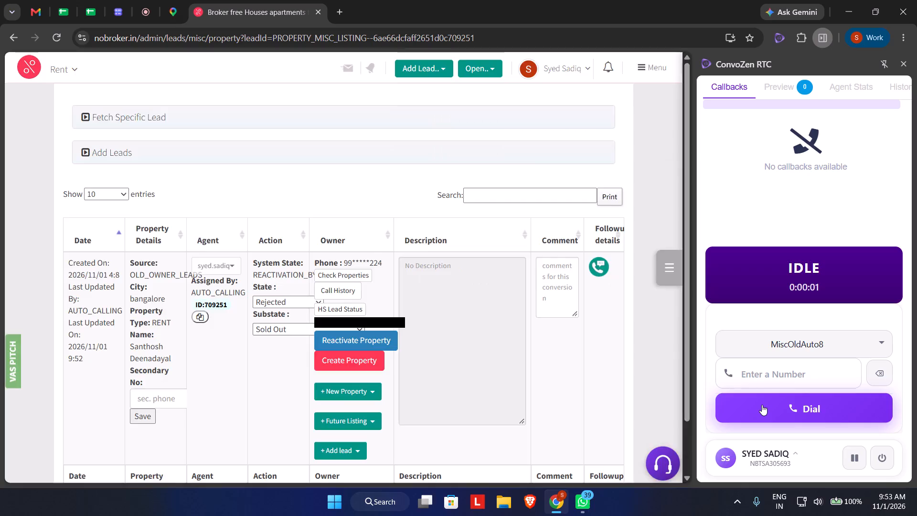
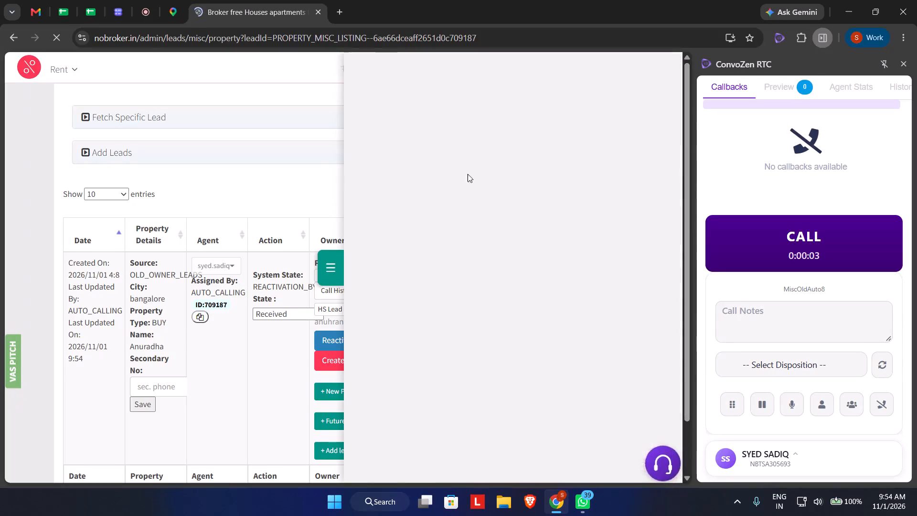
scroll(484, 182, "down", 5)
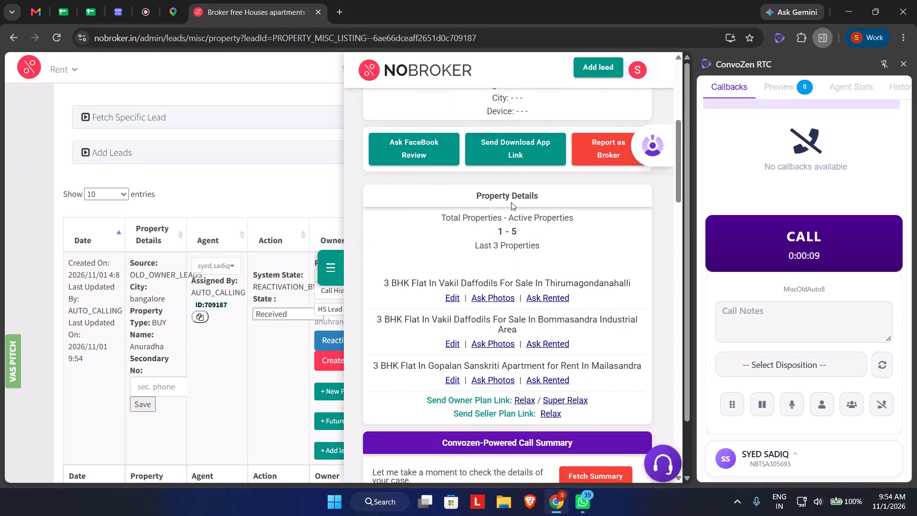
double_click(267, 310)
left_click(282, 307)
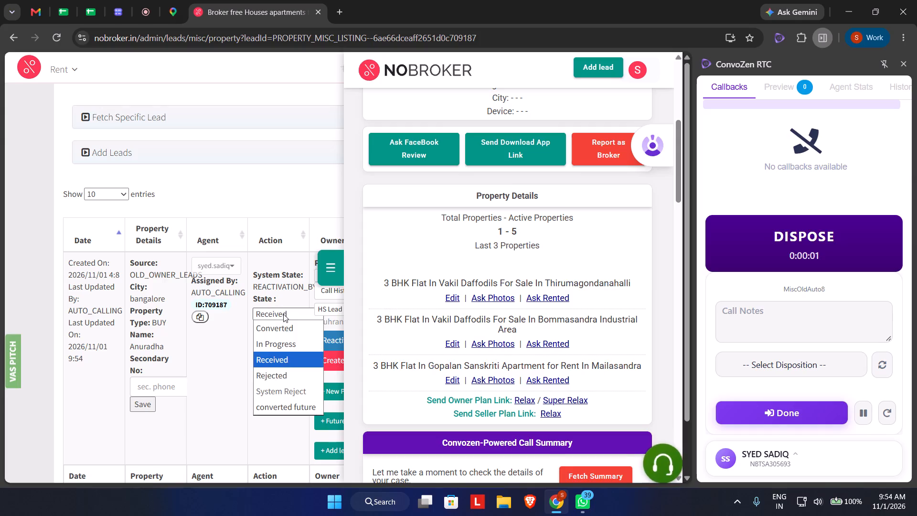
left_click(305, 373)
double_click(288, 337)
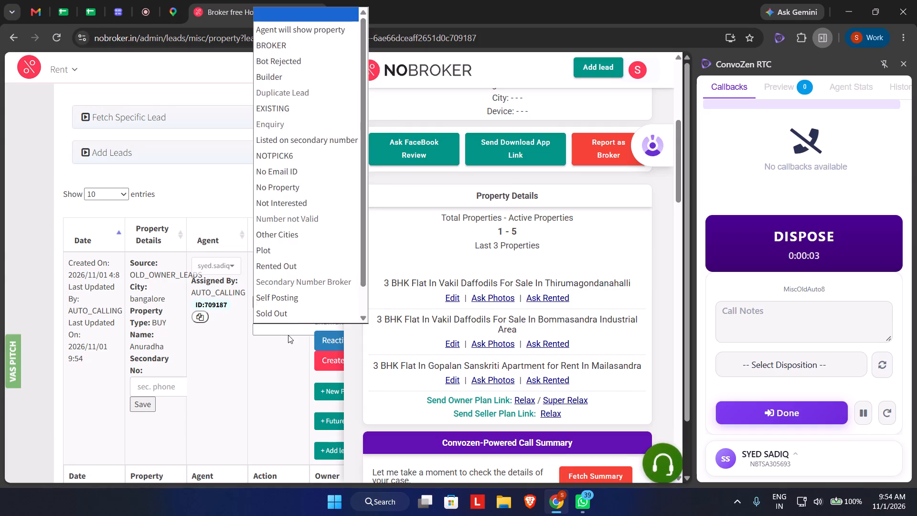
left_click(280, 250)
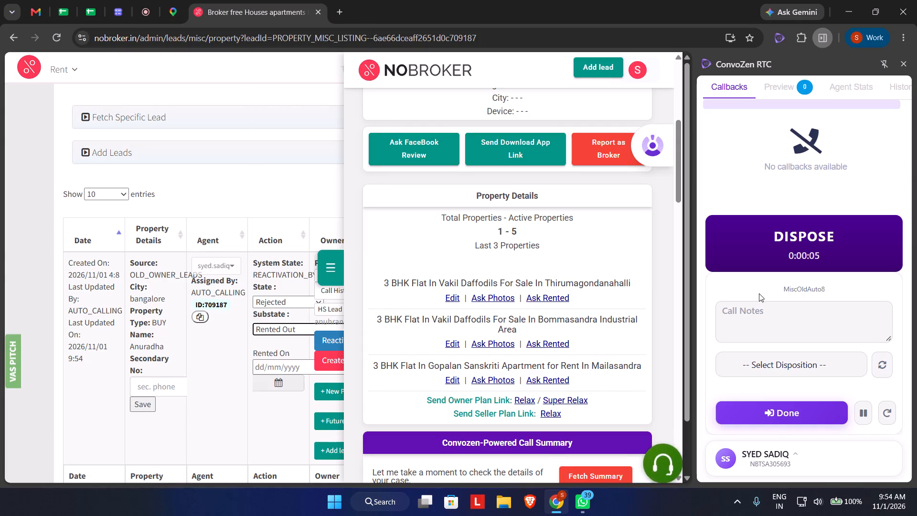
left_click(777, 363)
left_click(783, 399)
left_click(778, 365)
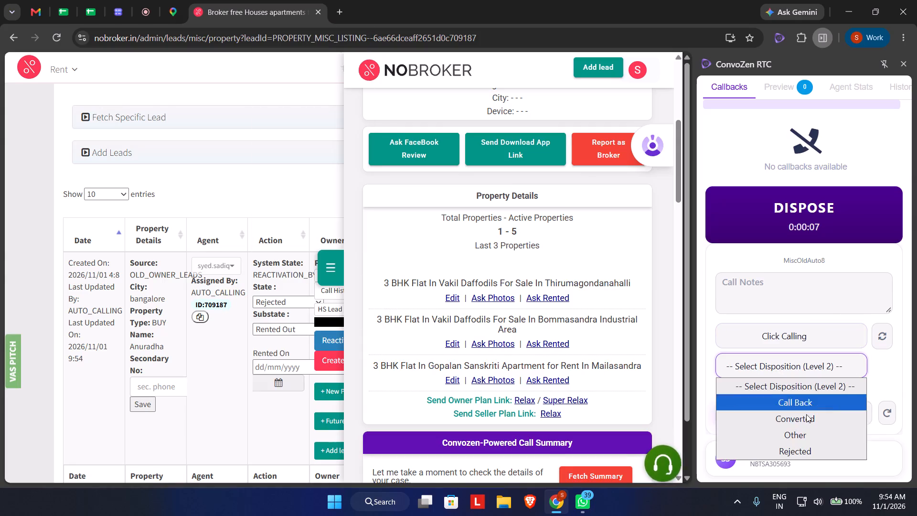
left_click(824, 447)
left_click(774, 368)
left_click(761, 328)
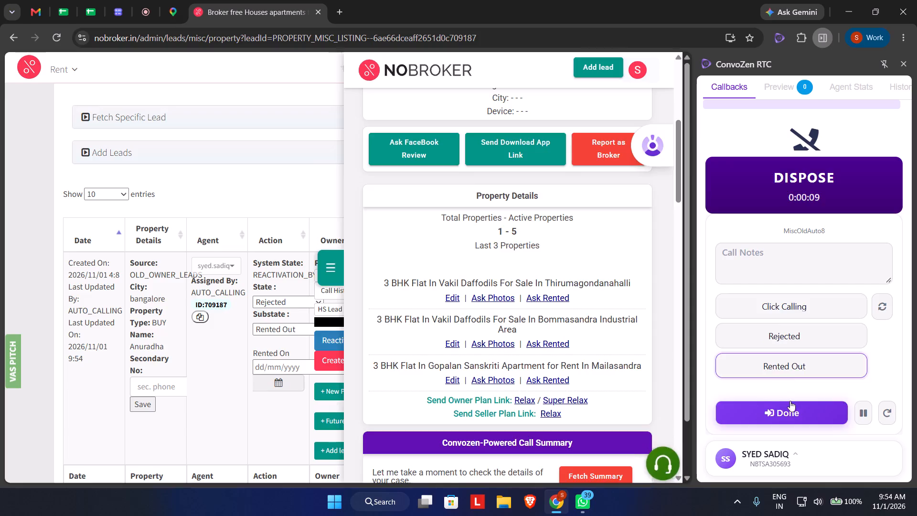
left_click(792, 404)
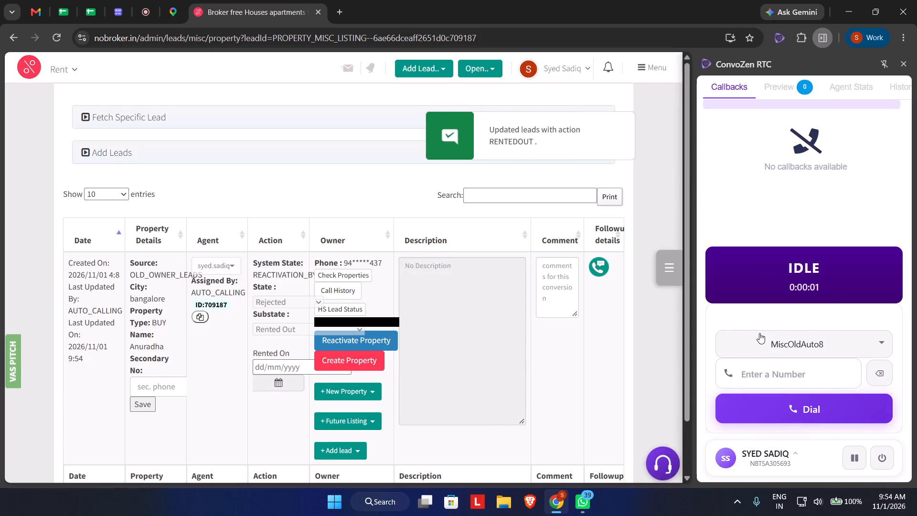
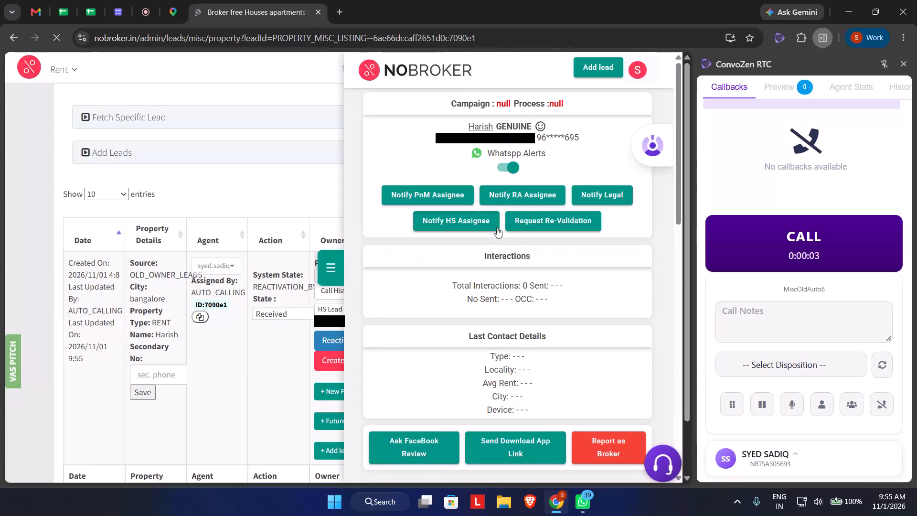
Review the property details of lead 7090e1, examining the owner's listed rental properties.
scroll(484, 236, "down", 3)
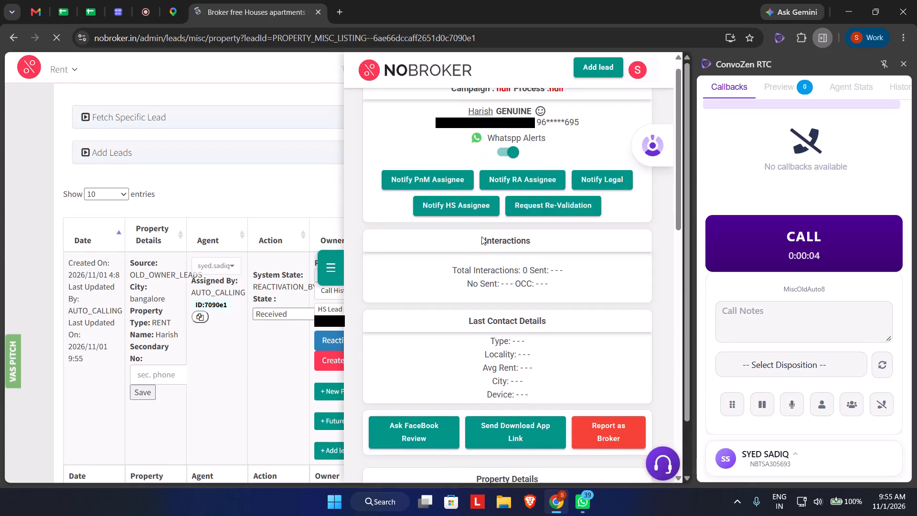
scroll(481, 189, "down", 2)
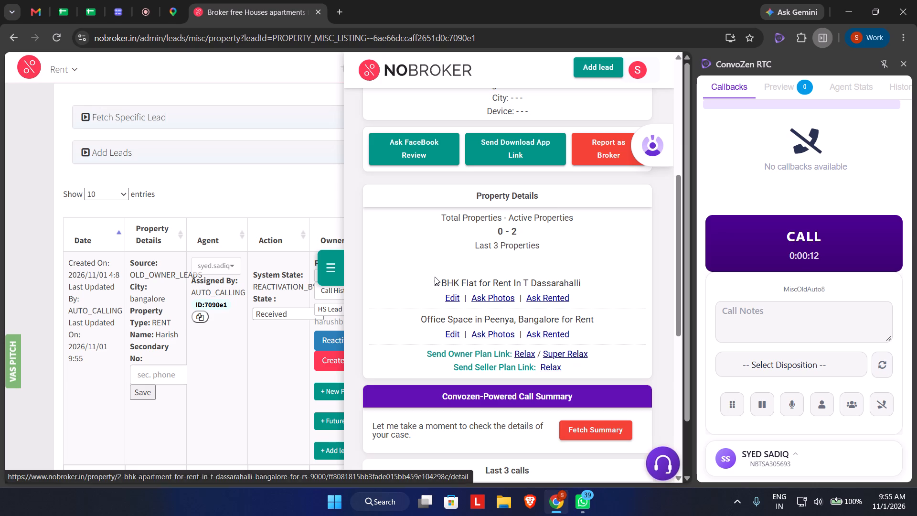
left_click_drag(432, 283, 517, 280)
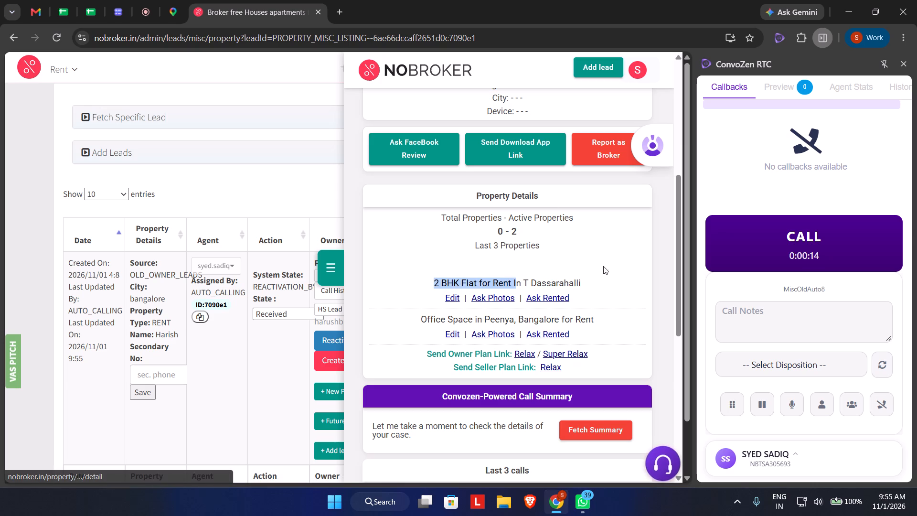
left_click(595, 274)
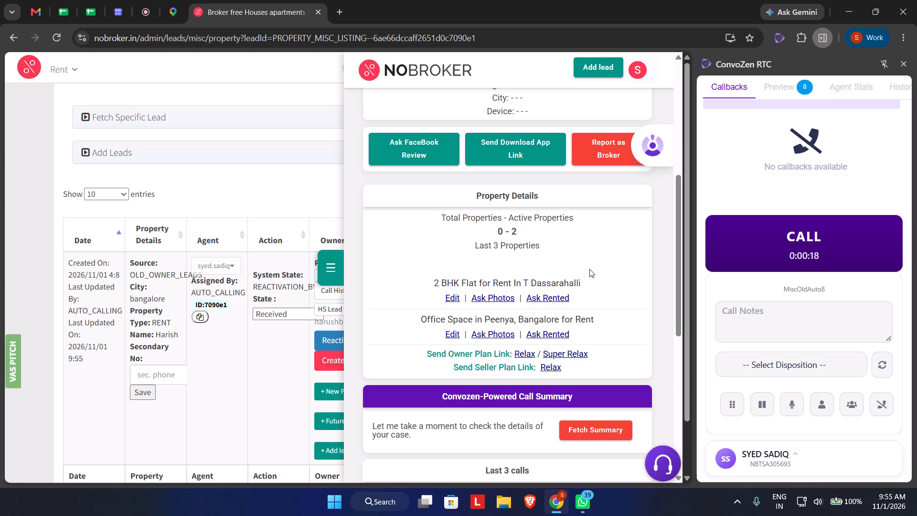
left_click_drag(582, 282, 506, 281)
left_click_drag(504, 281, 456, 275)
left_click(434, 275)
left_click_drag(436, 278, 507, 279)
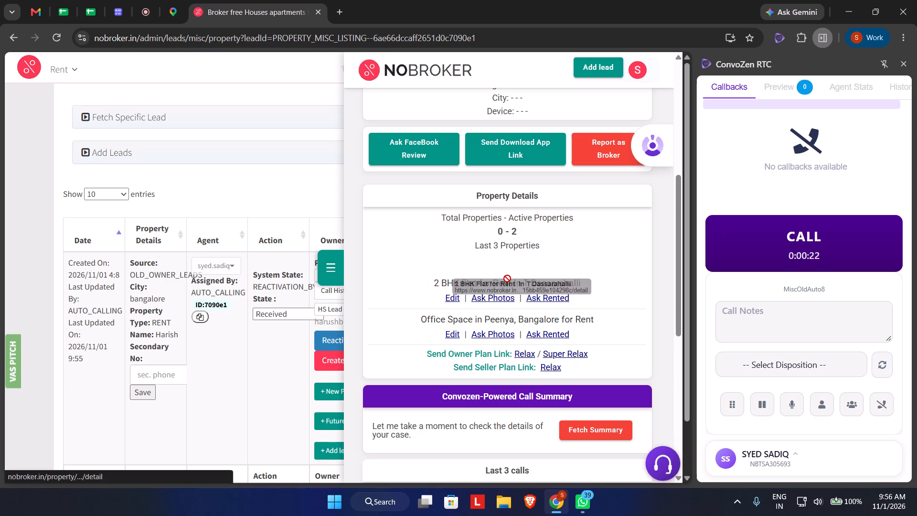
left_click_drag(507, 279, 508, 276)
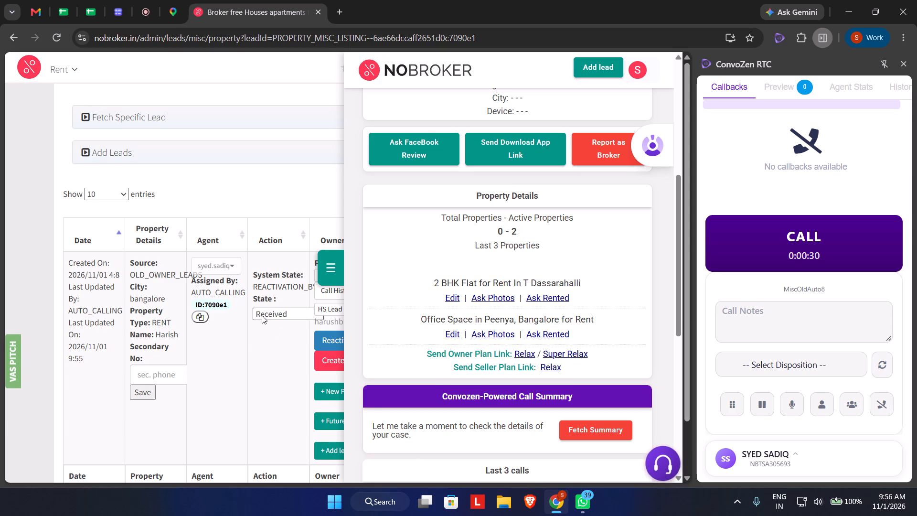
left_click(262, 315)
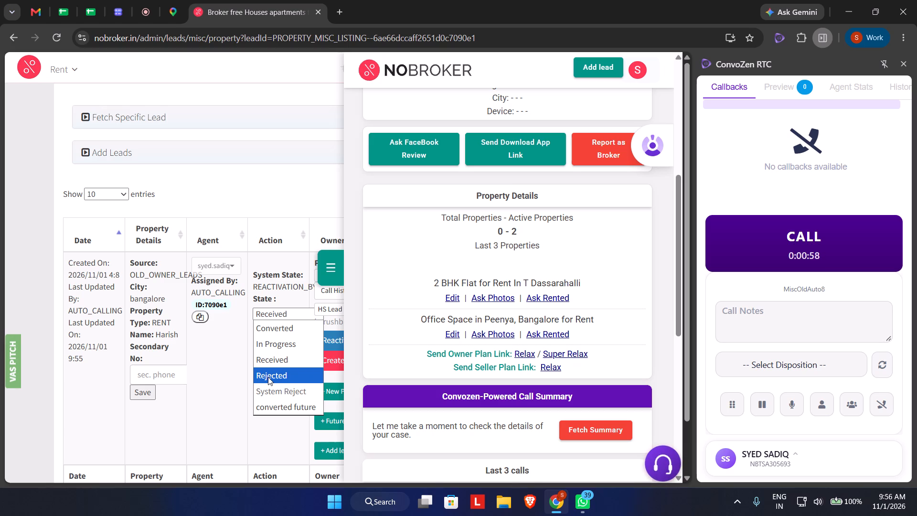
left_click(268, 377)
left_click(282, 325)
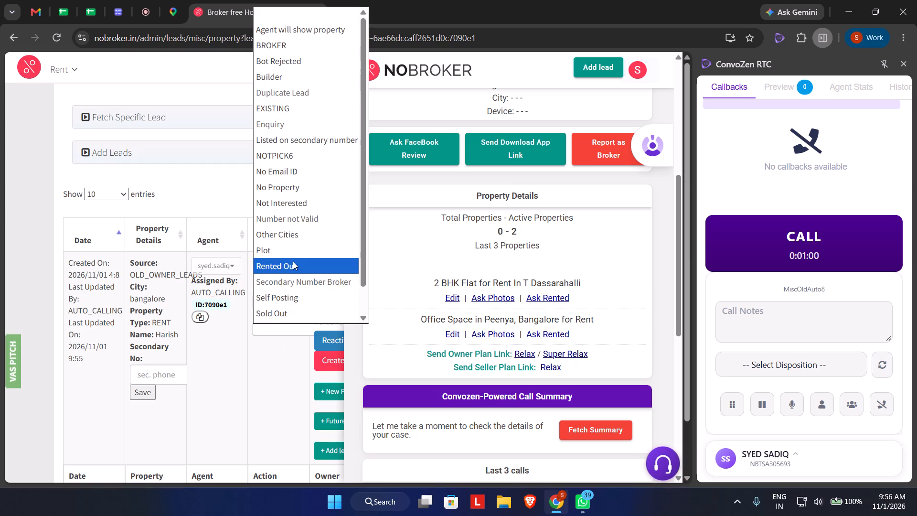
left_click(293, 261)
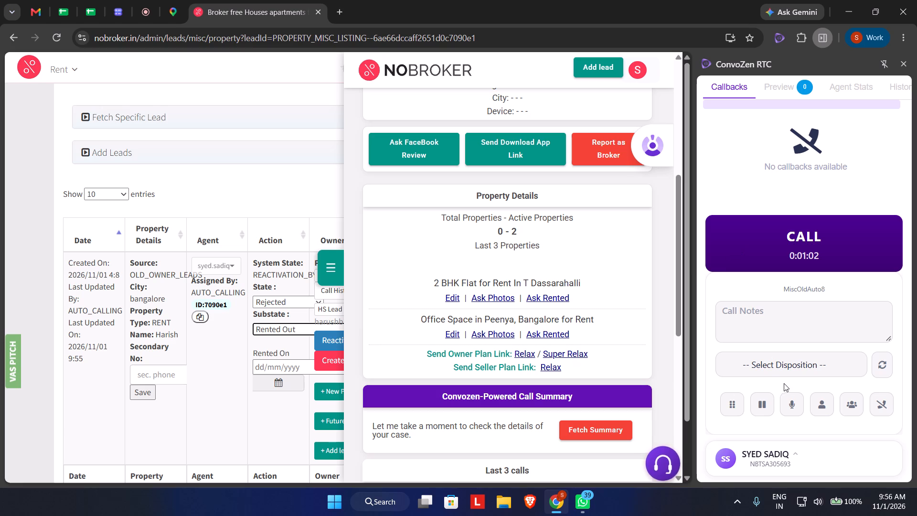
Set the call disposition to Click Calling, Rejected, Rented Out in ConvoZen RTC, end the call and submit it.
left_click(795, 367)
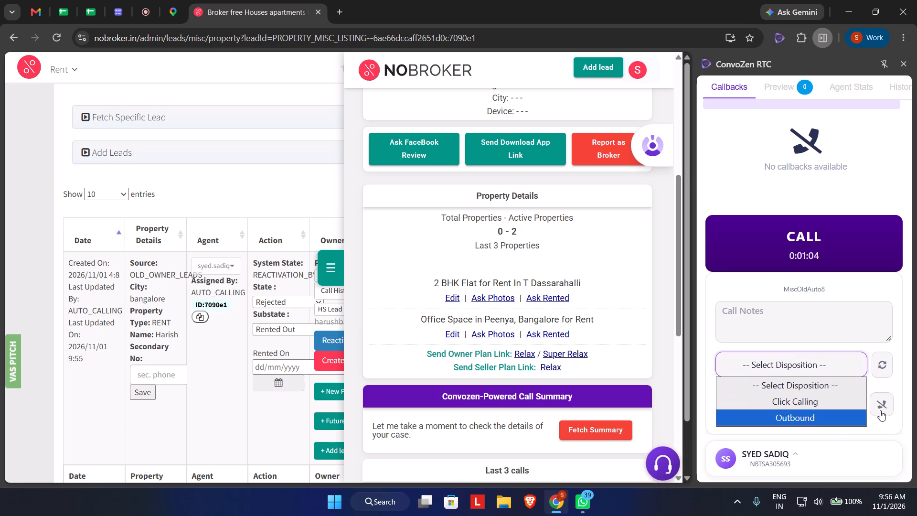
left_click(805, 419)
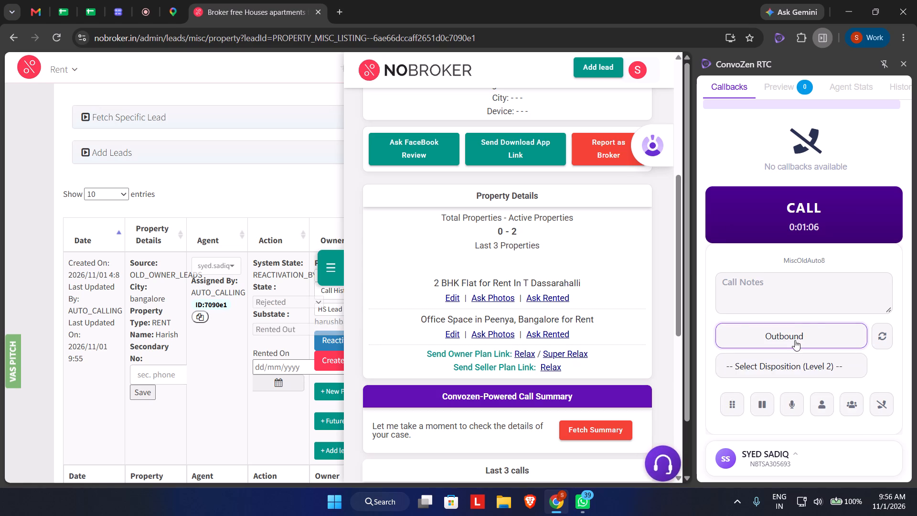
left_click(795, 340)
left_click(807, 380)
left_click(807, 371)
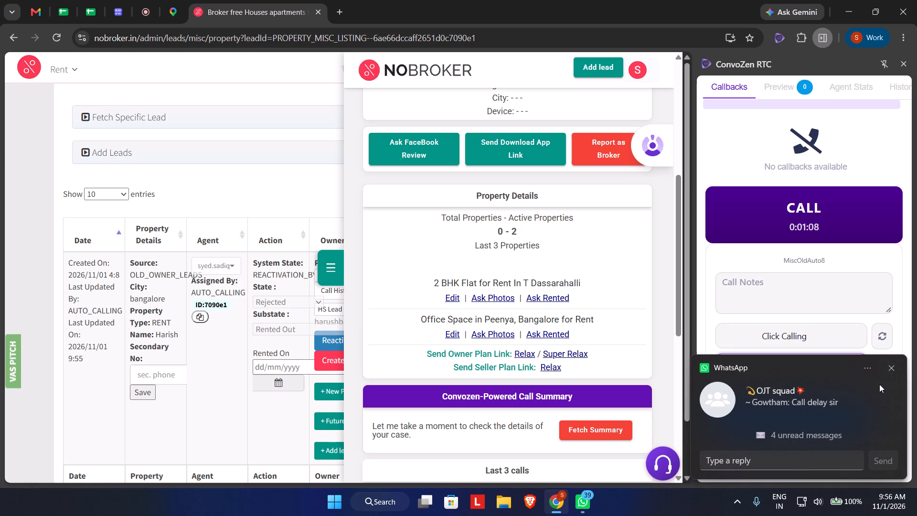
left_click(893, 365)
left_click(798, 375)
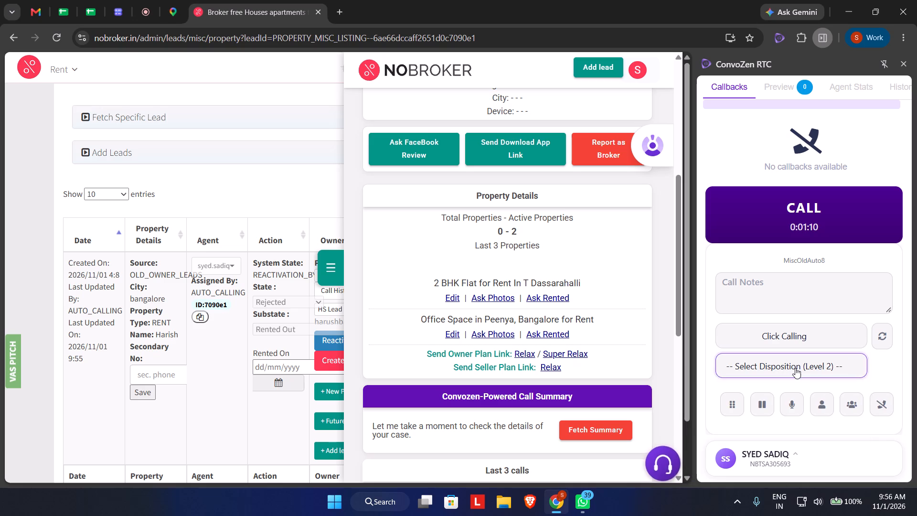
left_click(795, 368)
left_click(794, 457)
left_click(793, 368)
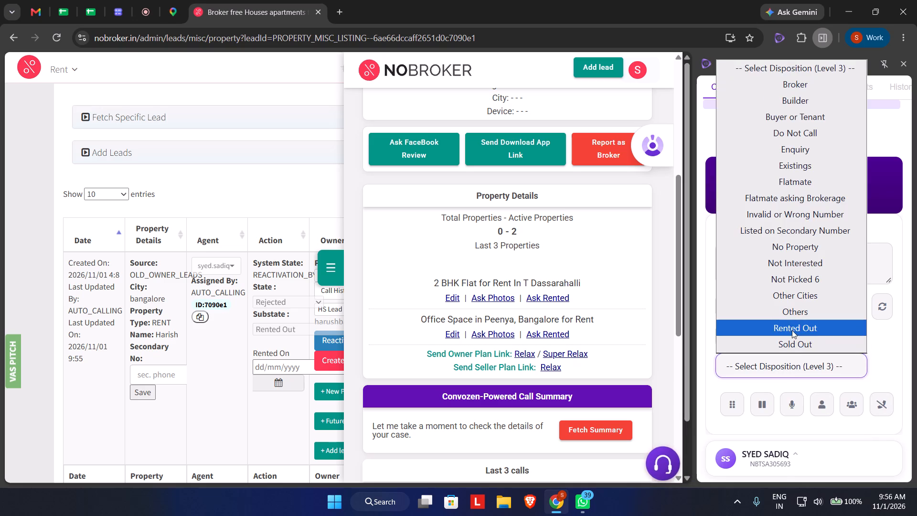
left_click_drag(792, 330, 792, 335)
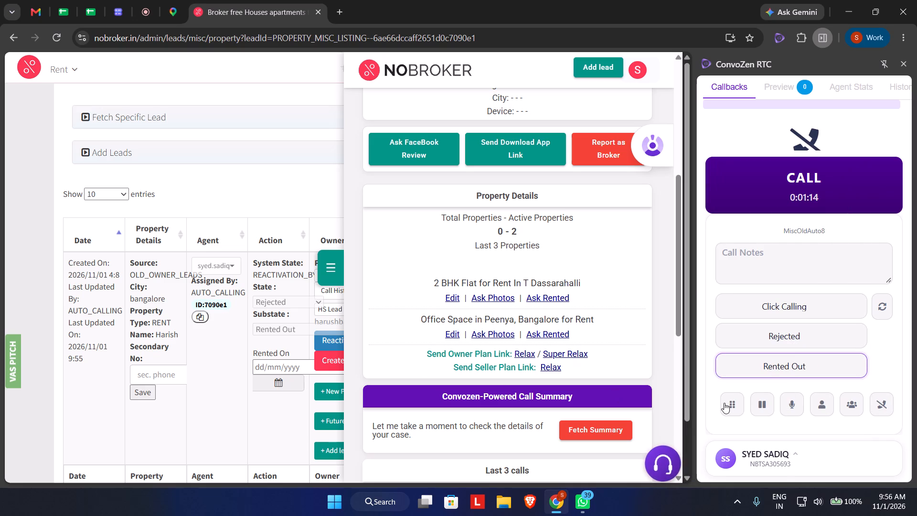
left_click(875, 412)
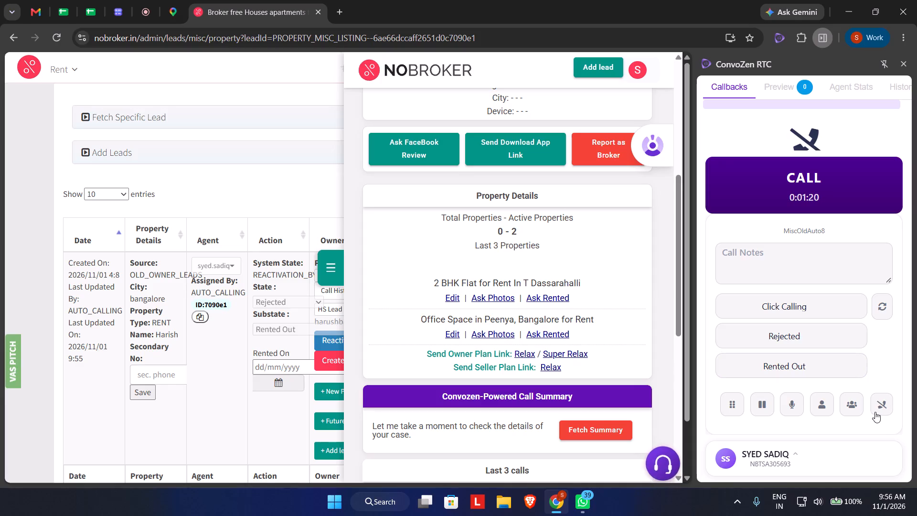
left_click(799, 410)
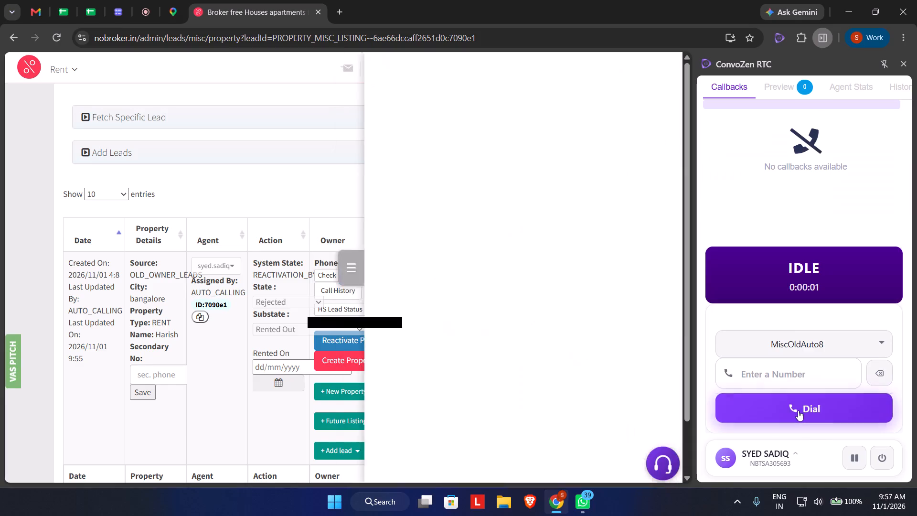
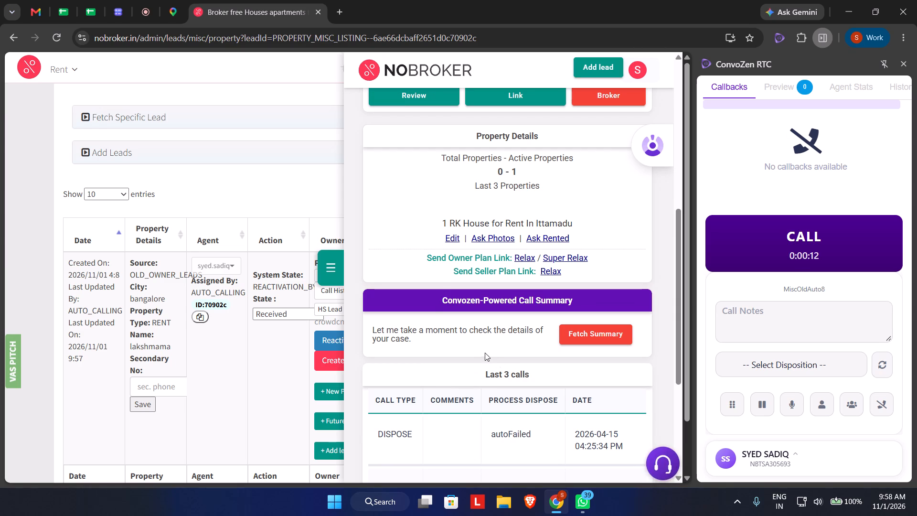
left_click_drag(439, 218, 575, 226)
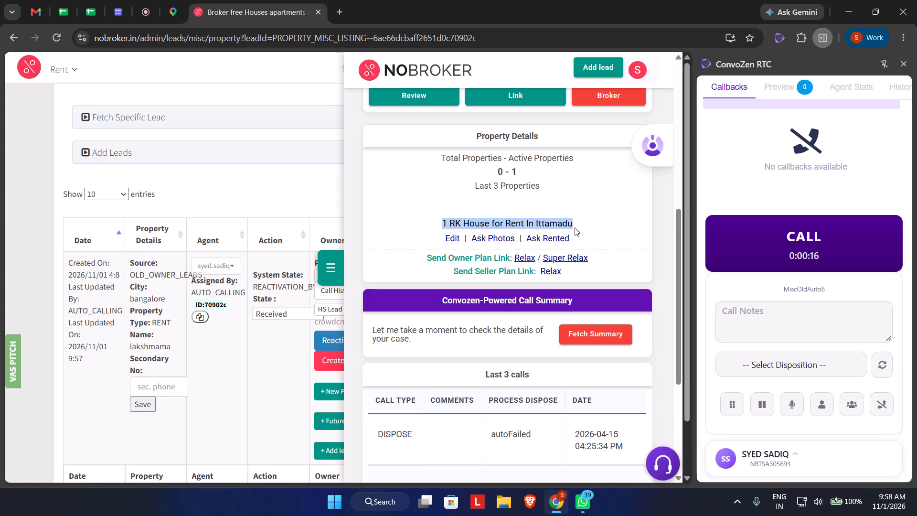
left_click(603, 217)
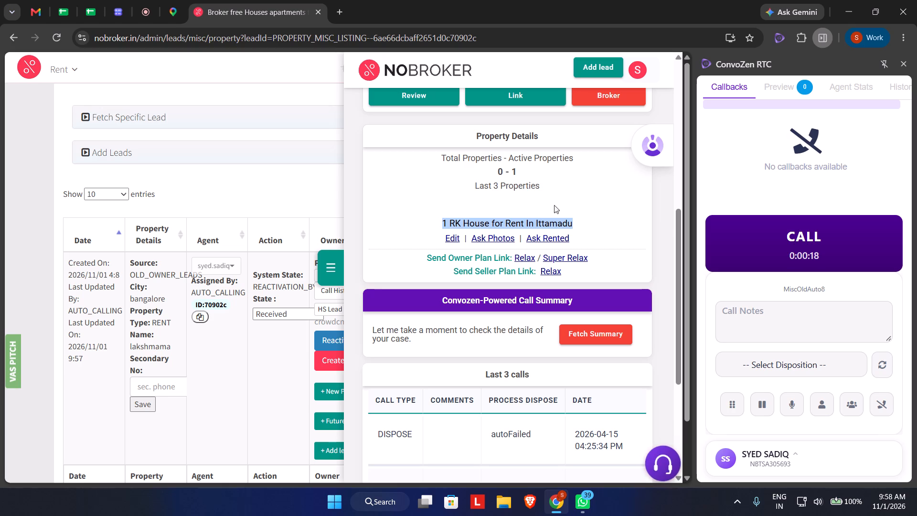
left_click(528, 199)
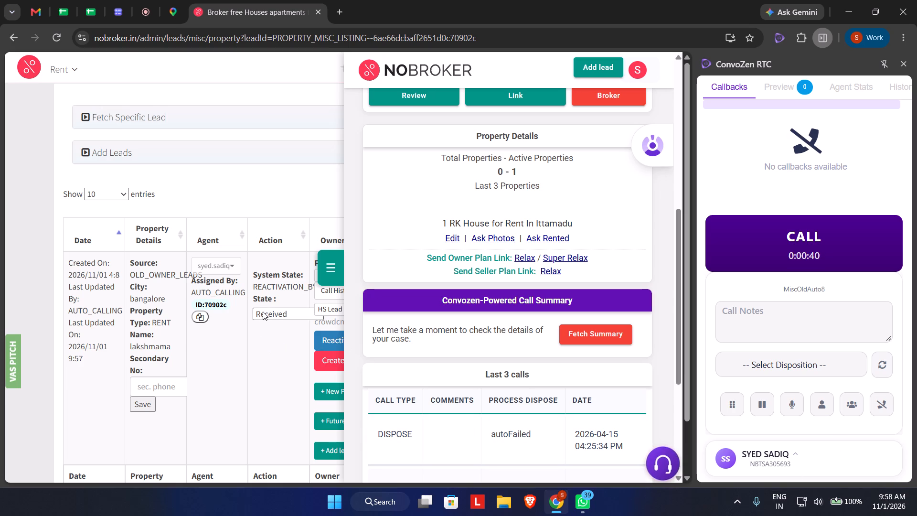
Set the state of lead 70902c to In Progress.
left_click(284, 312)
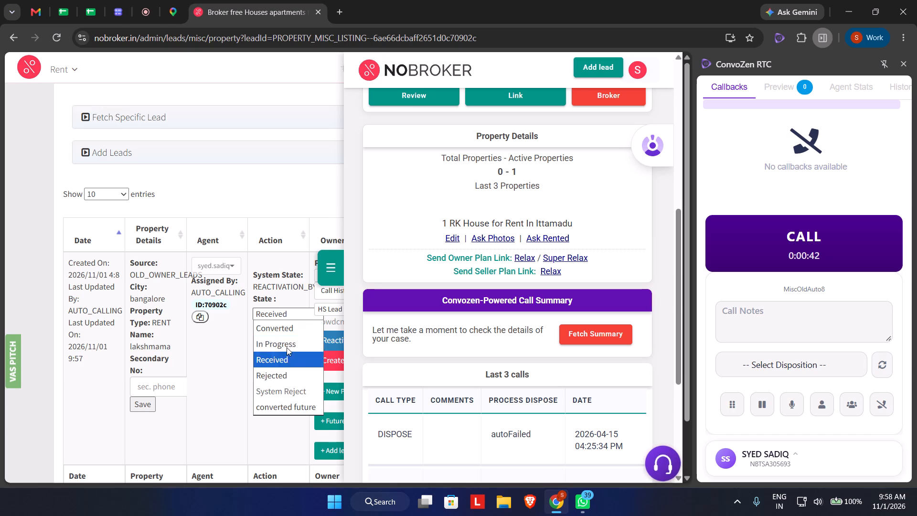
left_click(285, 343)
End the ongoing call and set its disposition levels to Click Calling, Other and Voice Issue.
left_click(872, 409)
left_click(781, 345)
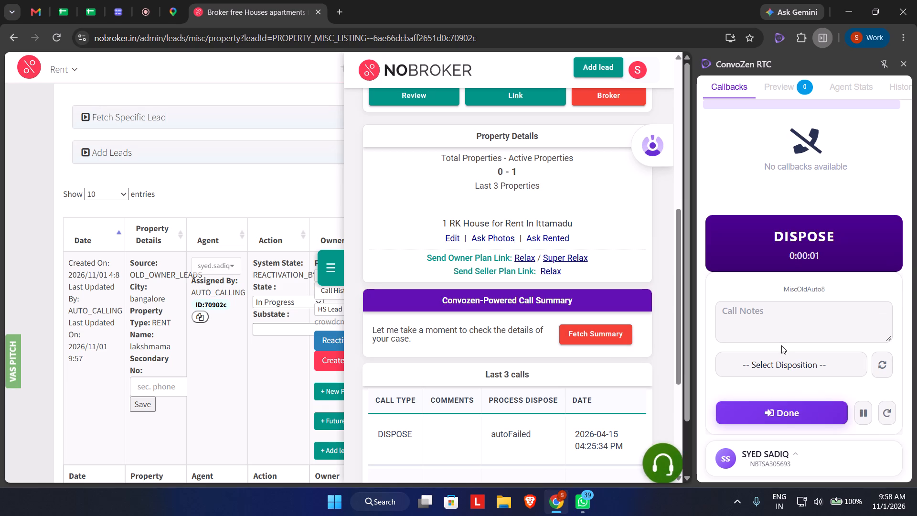
left_click(780, 357)
left_click(775, 405)
left_click(774, 372)
left_click(774, 430)
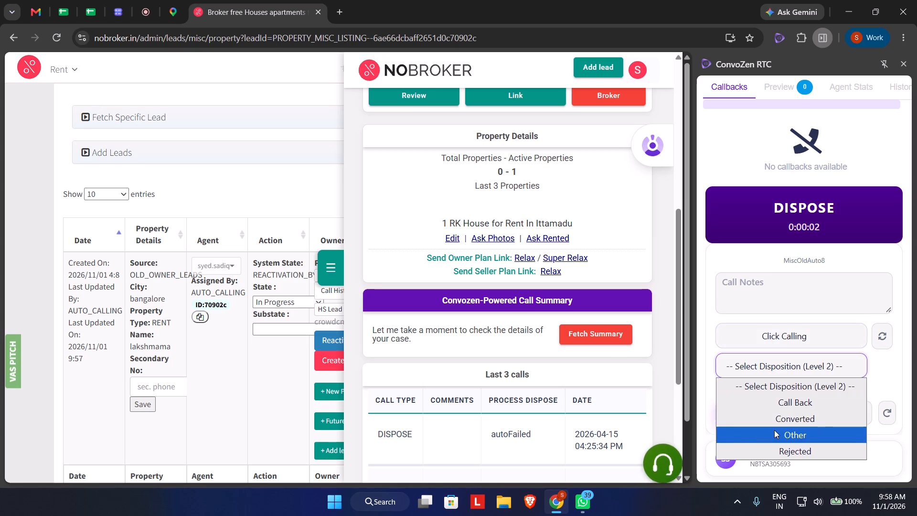
left_click(776, 366)
left_click(772, 431)
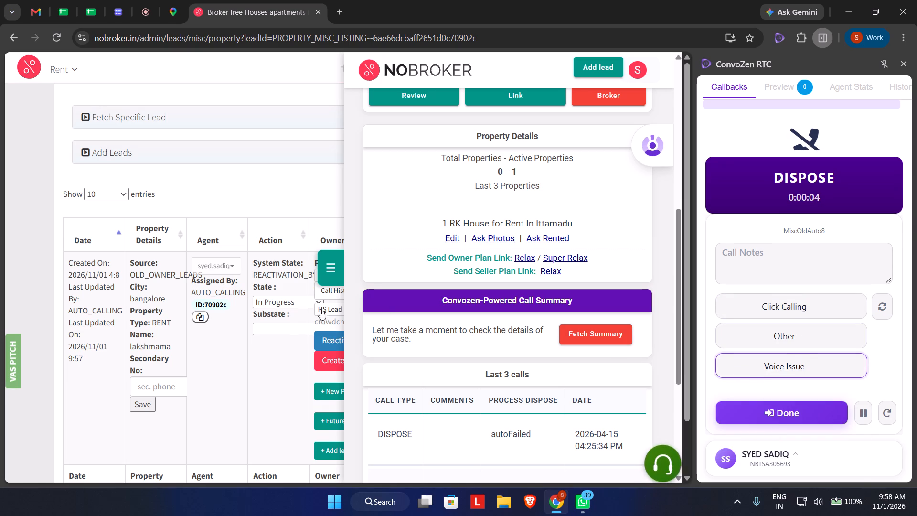
left_click(275, 334)
left_click(296, 407)
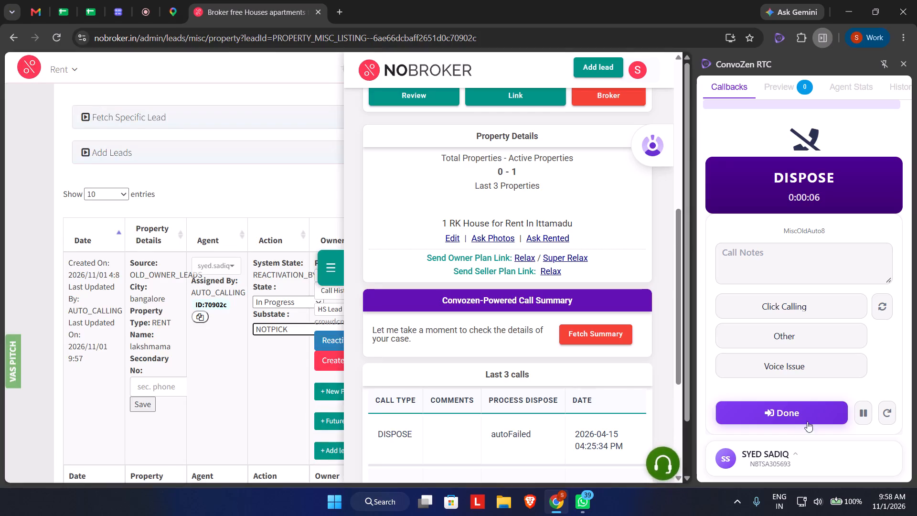
left_click(790, 414)
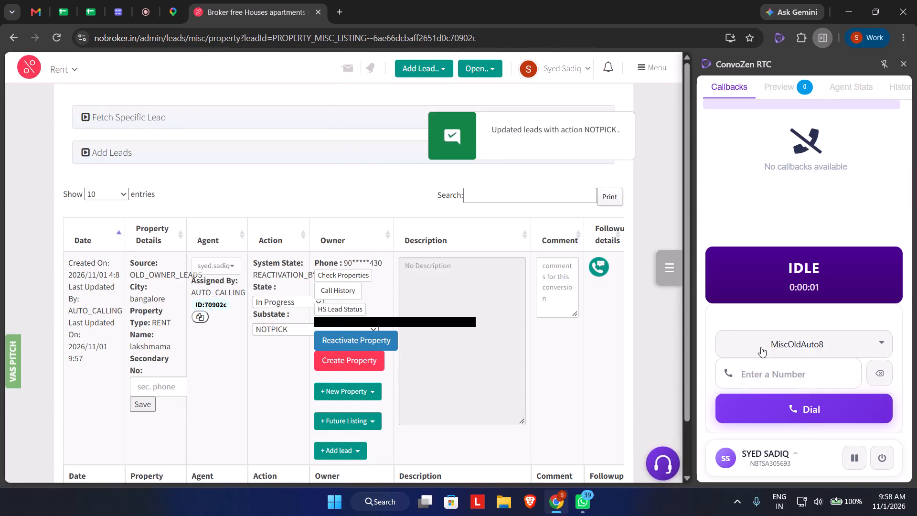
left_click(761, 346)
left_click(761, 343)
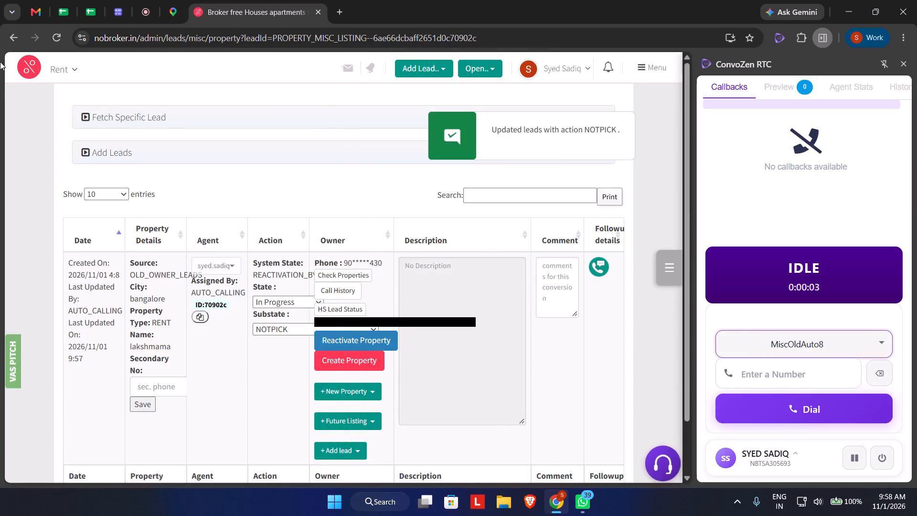
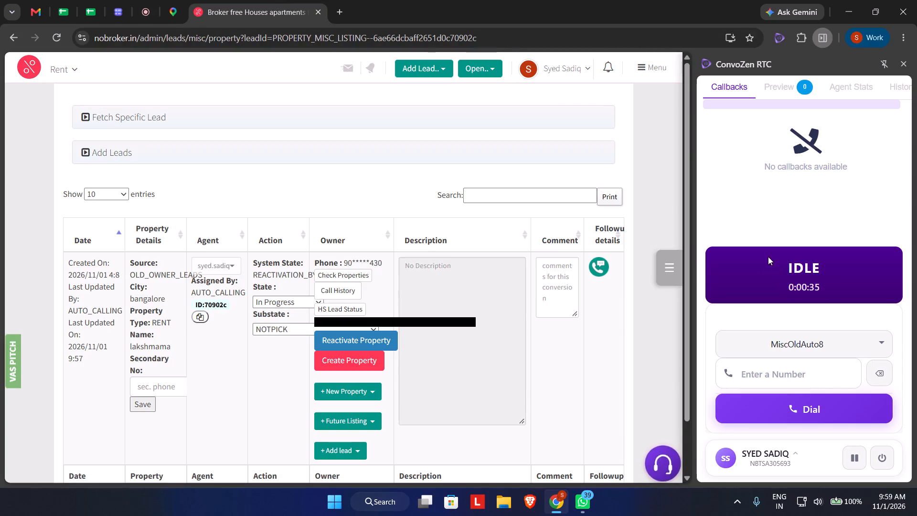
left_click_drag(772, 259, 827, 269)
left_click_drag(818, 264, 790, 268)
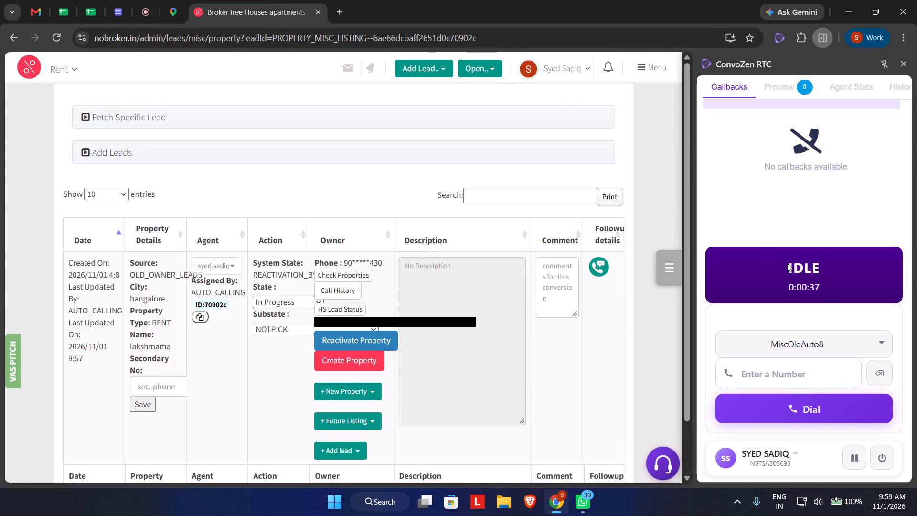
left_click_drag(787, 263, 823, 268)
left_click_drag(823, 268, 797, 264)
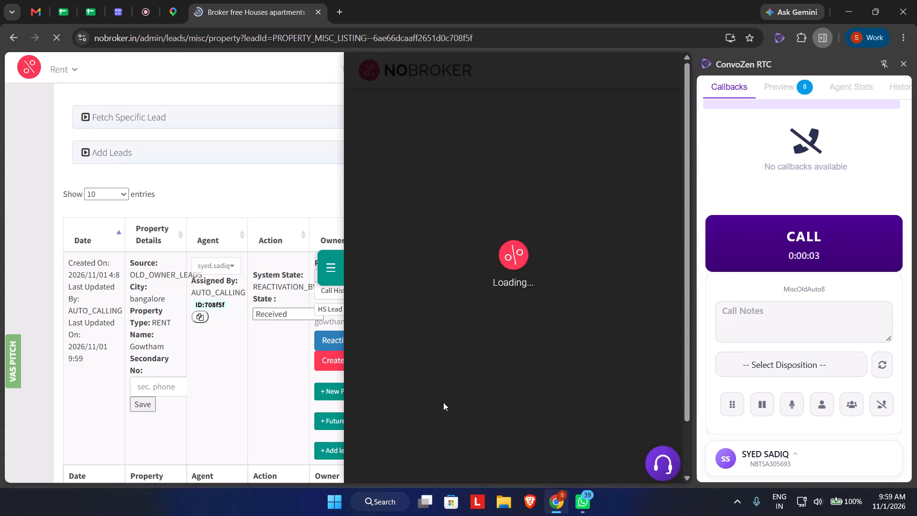
scroll(447, 400, "down", 3)
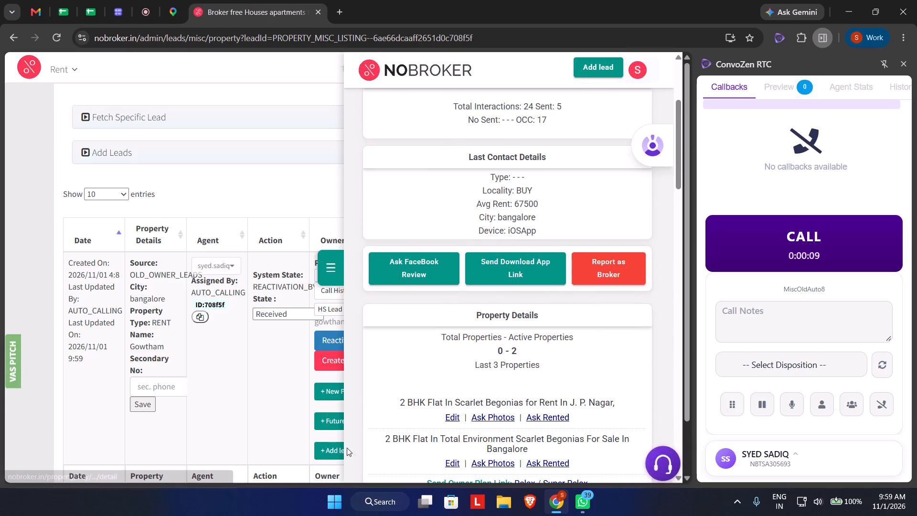
left_click(262, 312)
left_click(290, 378)
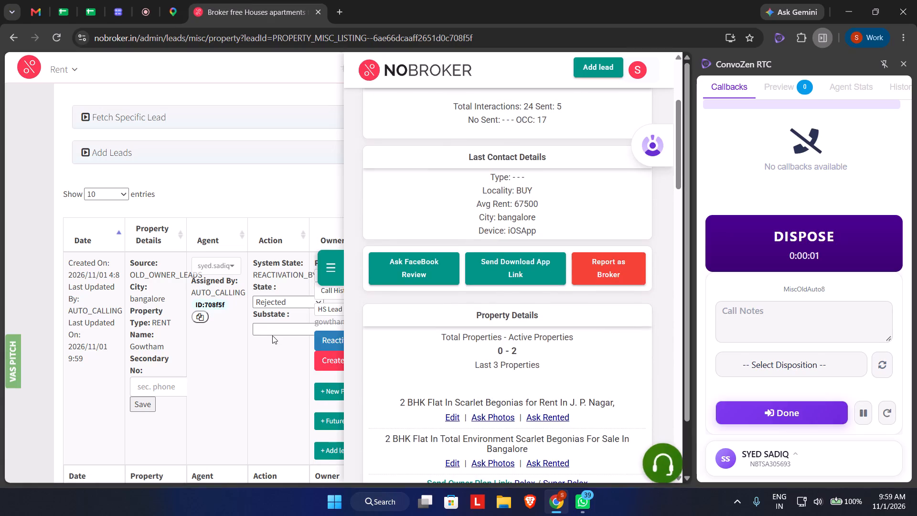
left_click(272, 335)
left_click(273, 332)
left_click(281, 251)
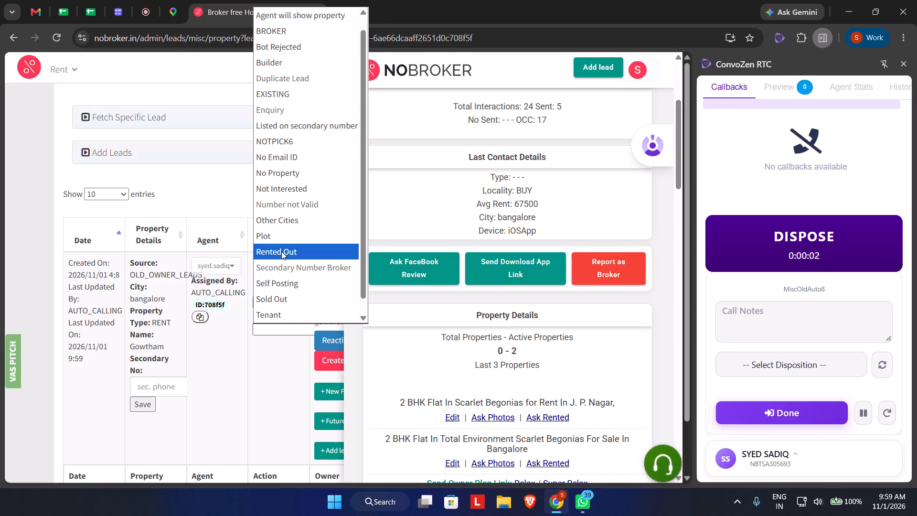
left_click(807, 356)
left_click(792, 398)
left_click(776, 378)
left_click(778, 374)
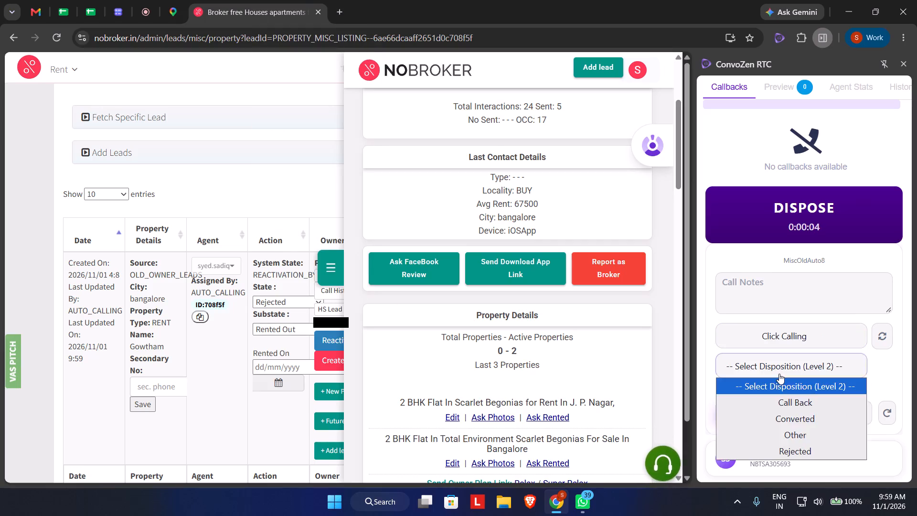
left_click(789, 454)
left_click(762, 362)
left_click(769, 329)
left_click(779, 426)
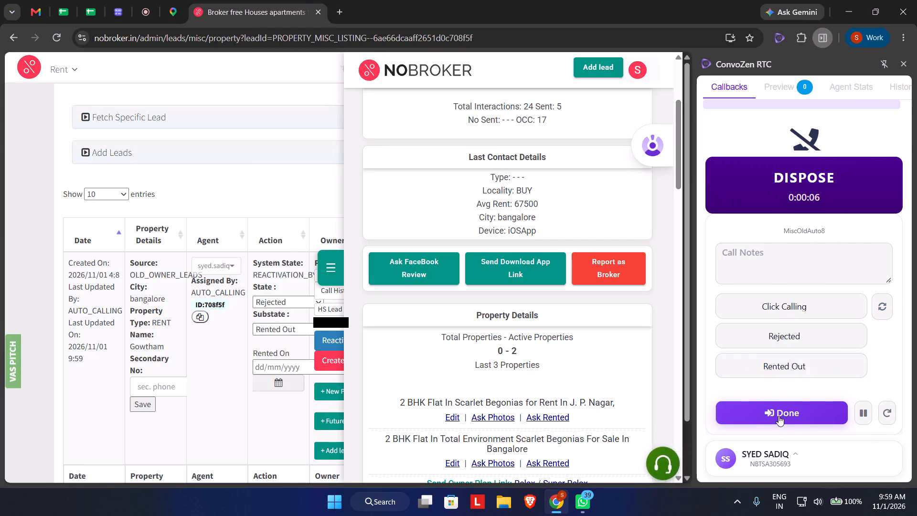
left_click(778, 416)
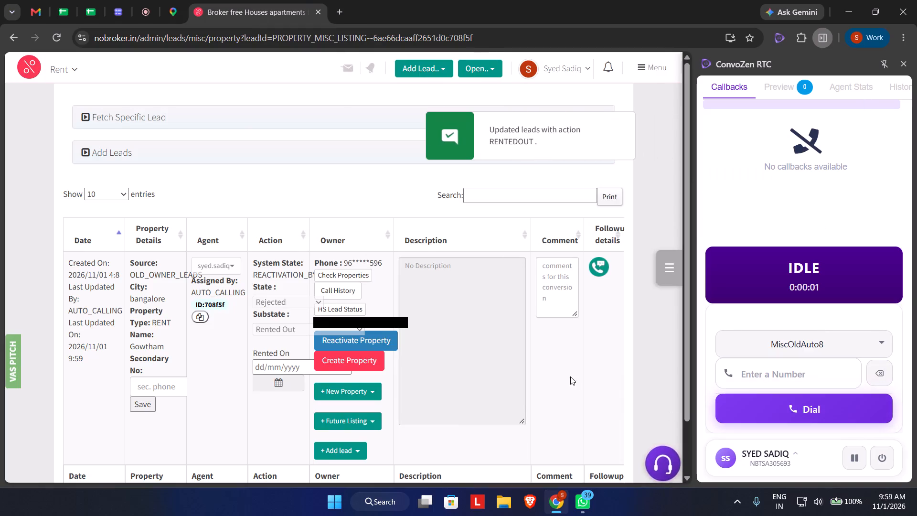
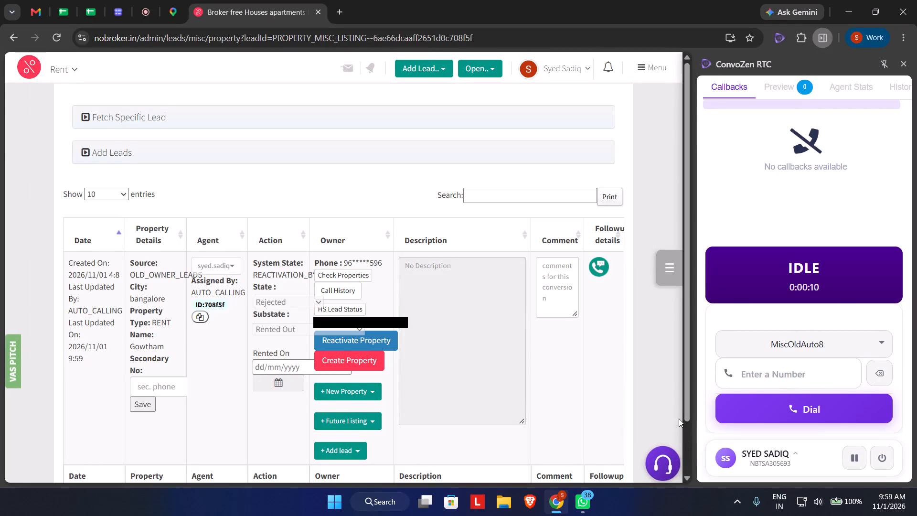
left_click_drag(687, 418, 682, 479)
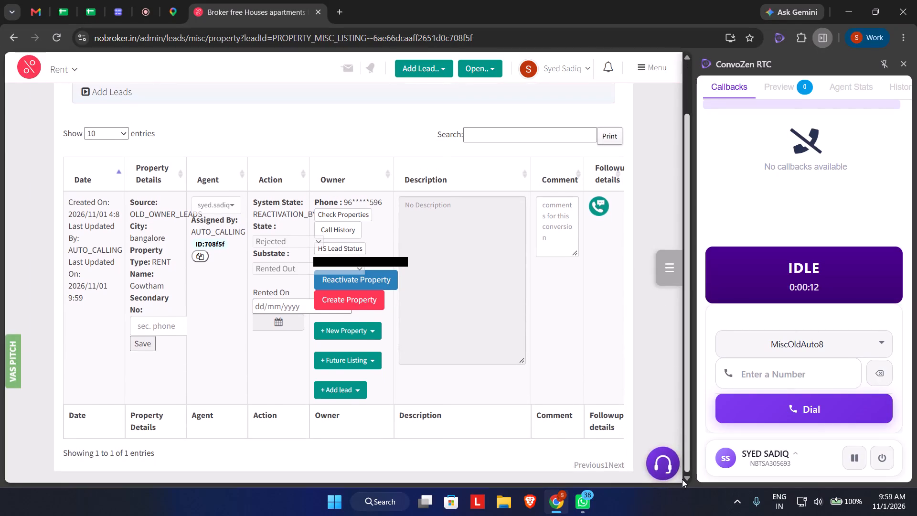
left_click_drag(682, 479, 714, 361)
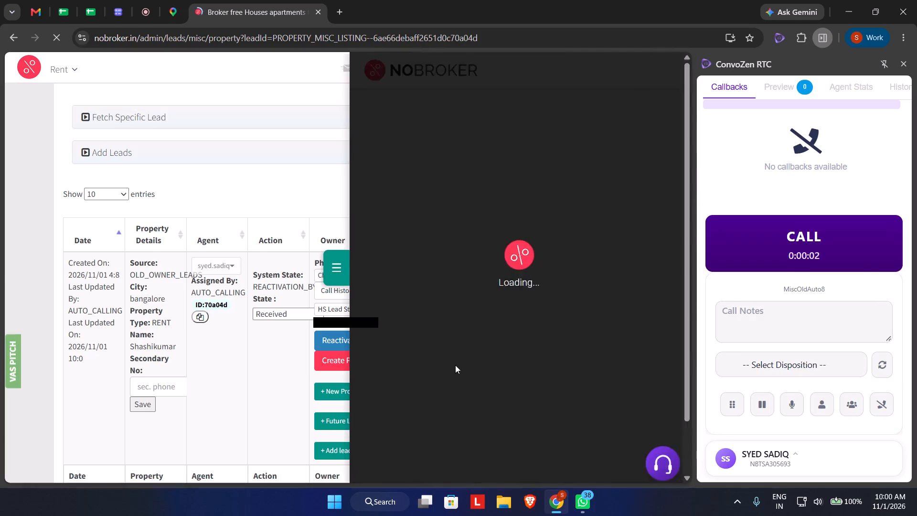
scroll(502, 370, "down", 7)
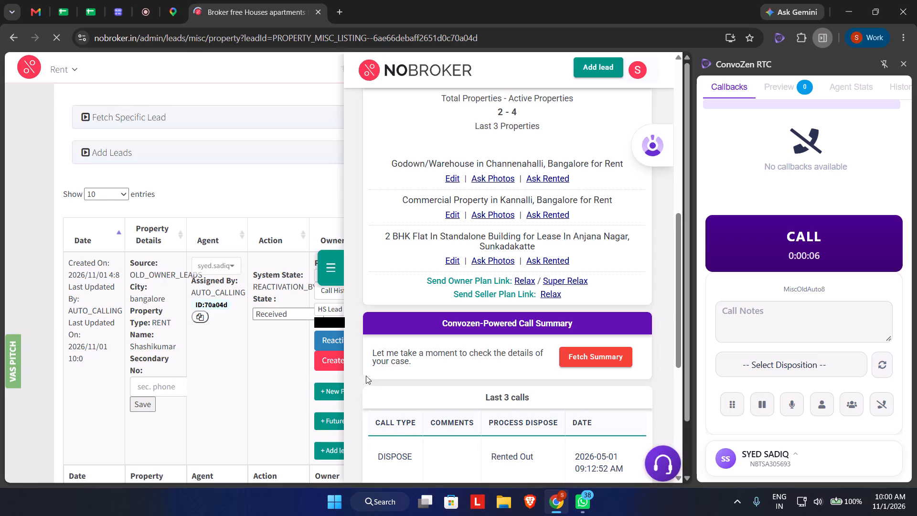
scroll(406, 361, "up", 8)
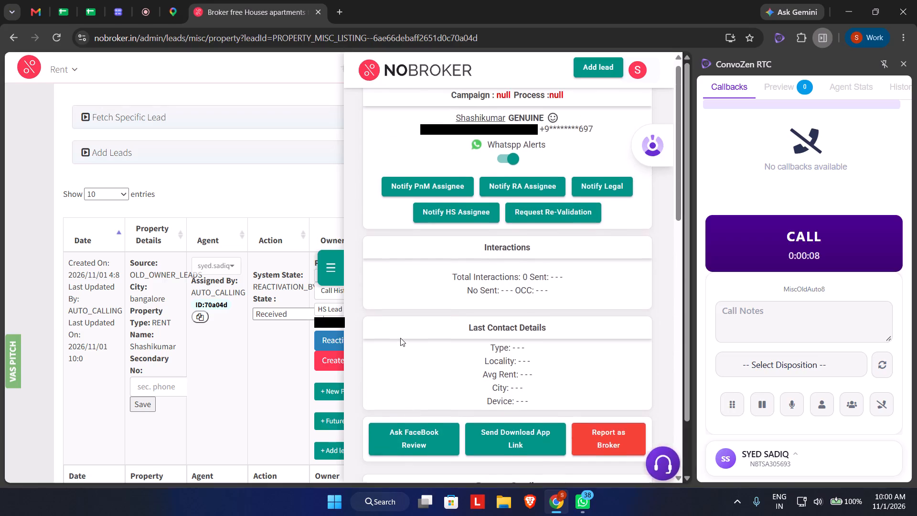
scroll(400, 338, "up", 2)
scroll(400, 338, "down", 7)
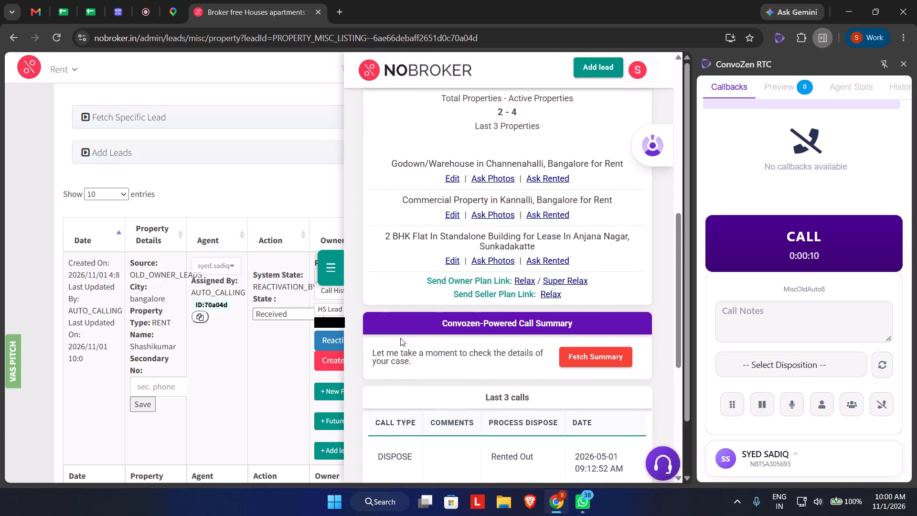
scroll(400, 338, "up", 1)
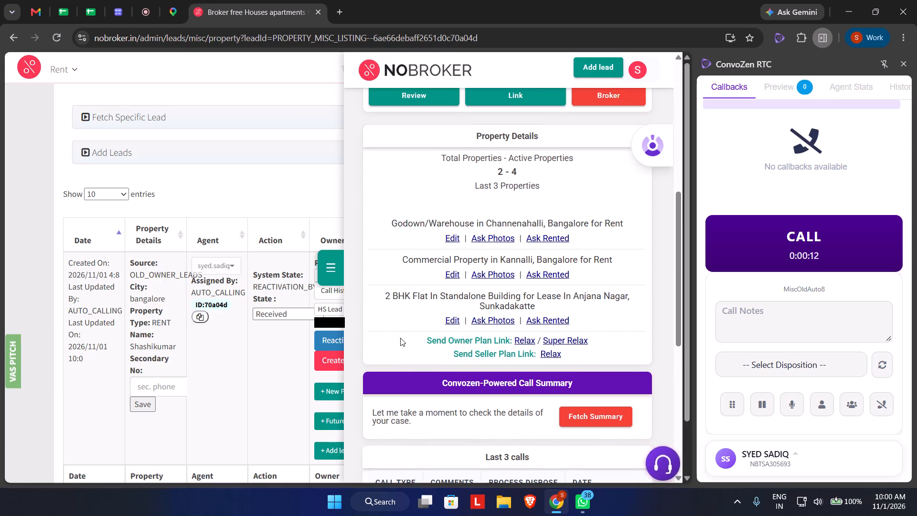
scroll(400, 338, "up", 5)
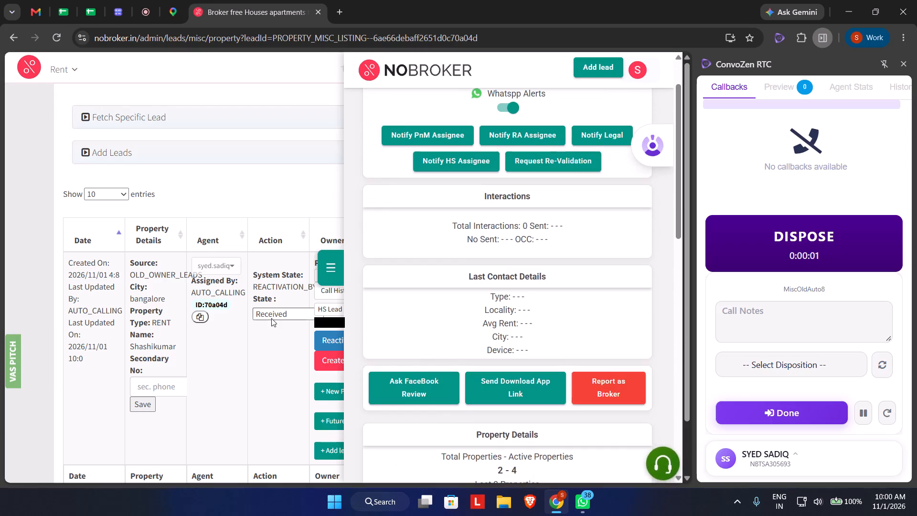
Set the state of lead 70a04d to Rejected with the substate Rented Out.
left_click(271, 318)
left_click(292, 376)
left_click(282, 321)
left_click(286, 344)
left_click(286, 333)
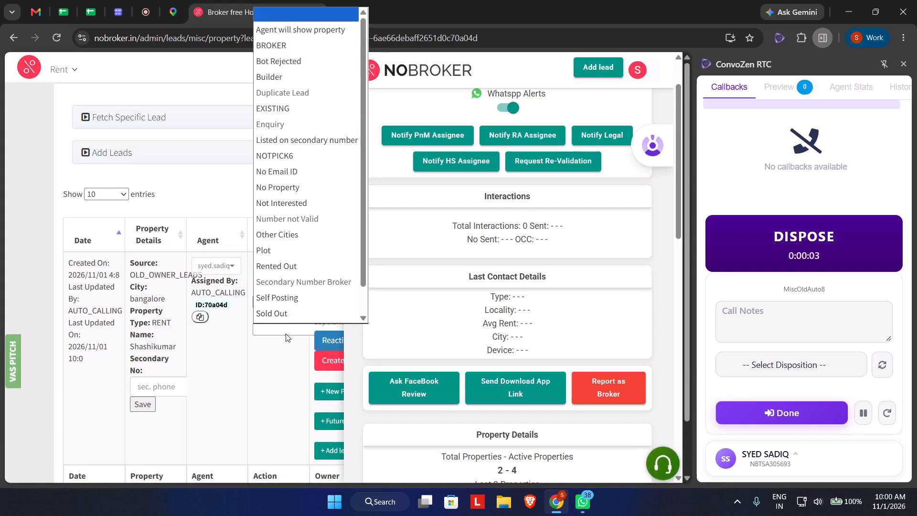
left_click(281, 258)
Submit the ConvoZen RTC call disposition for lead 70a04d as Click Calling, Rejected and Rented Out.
left_click(756, 366)
left_click(747, 397)
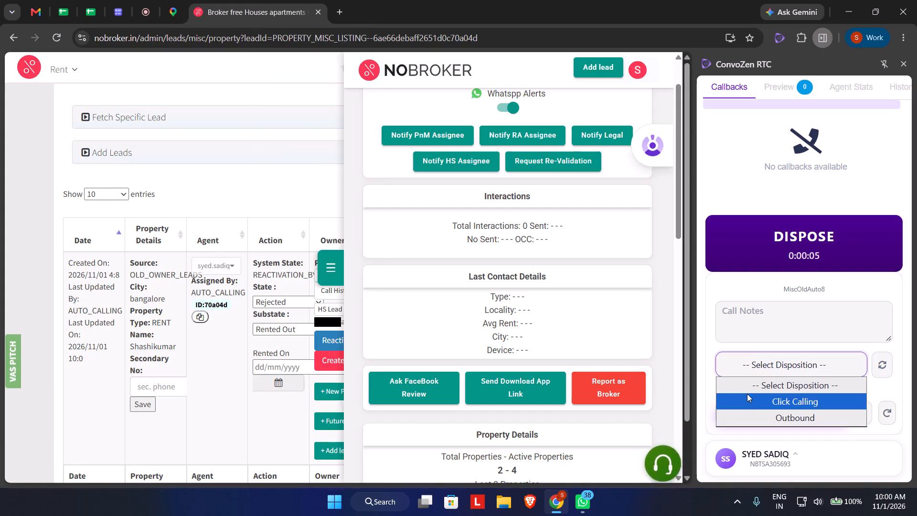
left_click(746, 360)
left_click(778, 447)
left_click(778, 359)
left_click(775, 326)
left_click(790, 420)
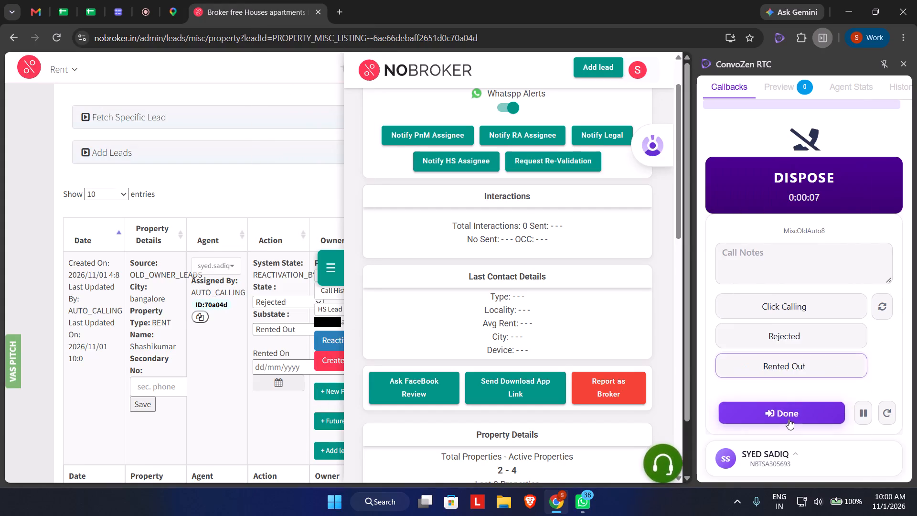
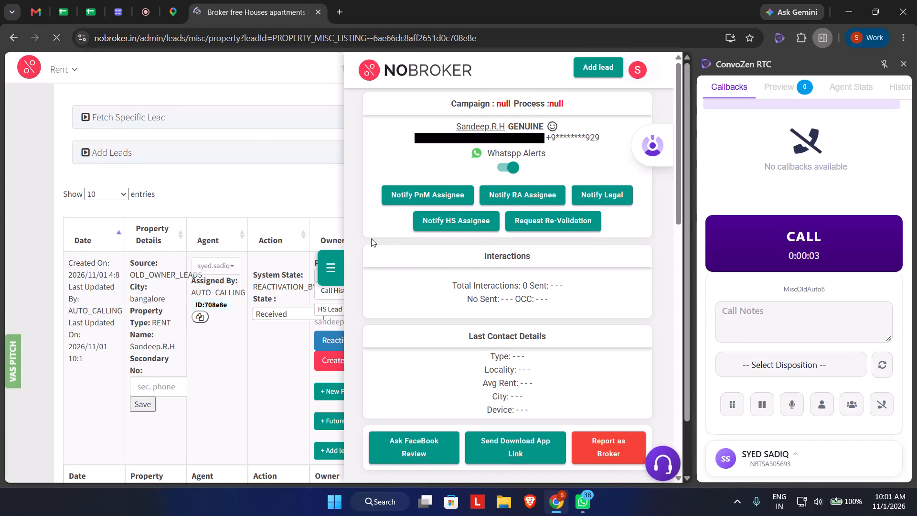
scroll(469, 272, "down", 9)
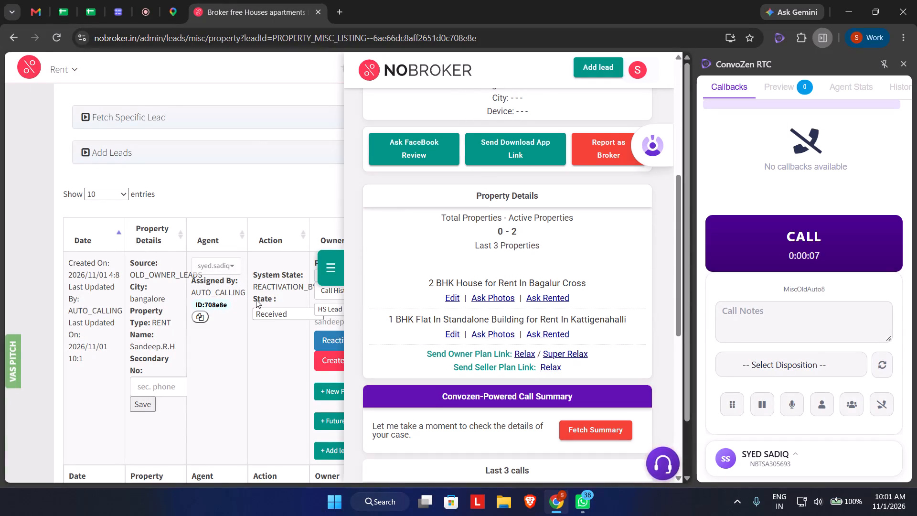
double_click(273, 311)
left_click(277, 313)
left_click(295, 375)
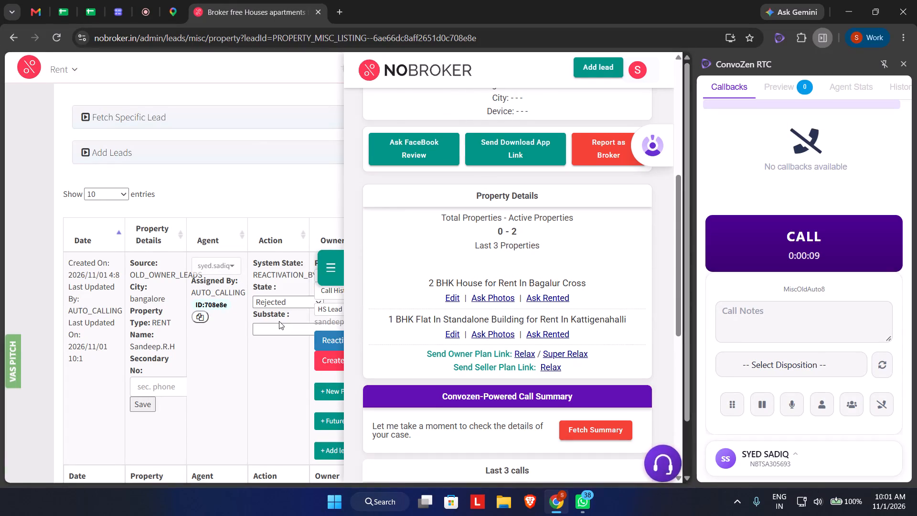
left_click(278, 328)
left_click(285, 253)
left_click(791, 356)
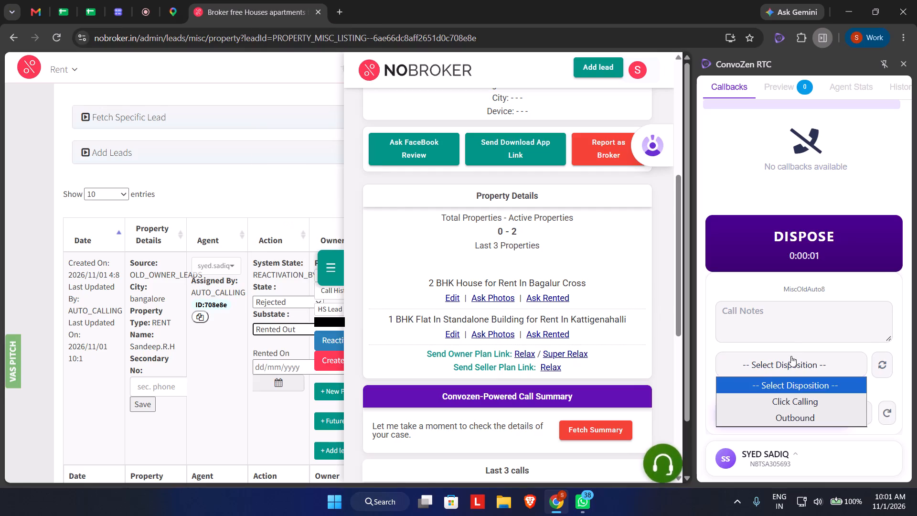
left_click_drag(779, 389, 780, 397)
left_click(762, 346)
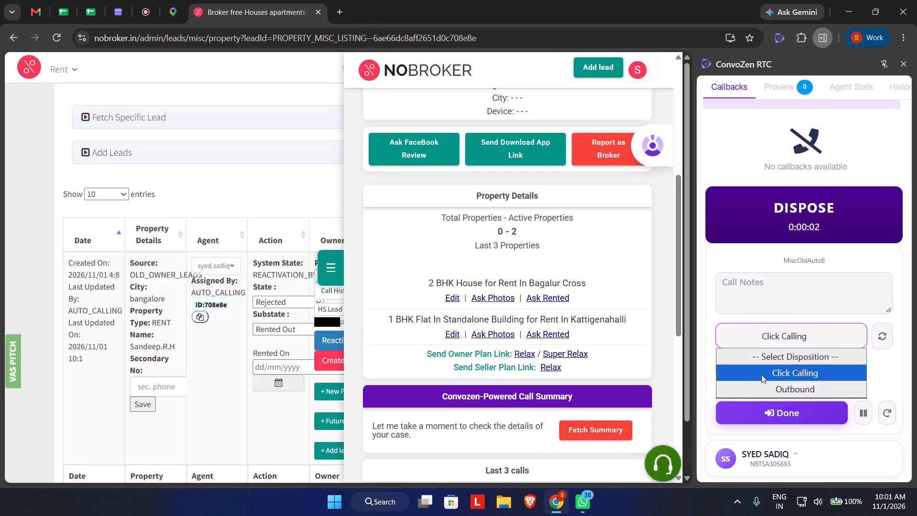
left_click(760, 371)
left_click(757, 355)
left_click(770, 442)
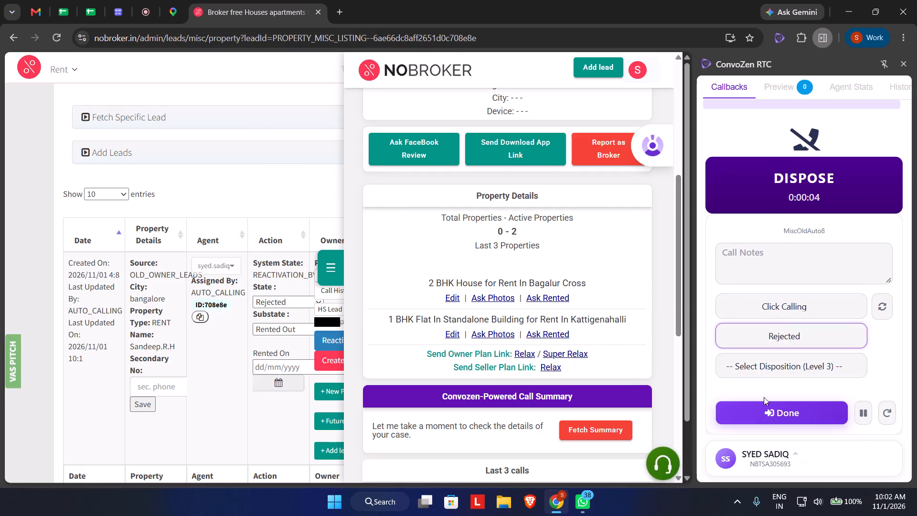
left_click(760, 374)
left_click(753, 326)
left_click(769, 412)
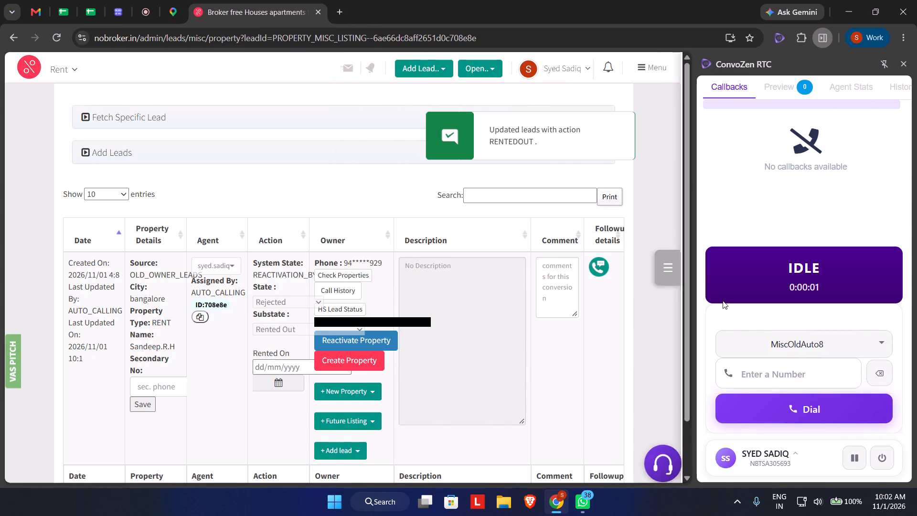
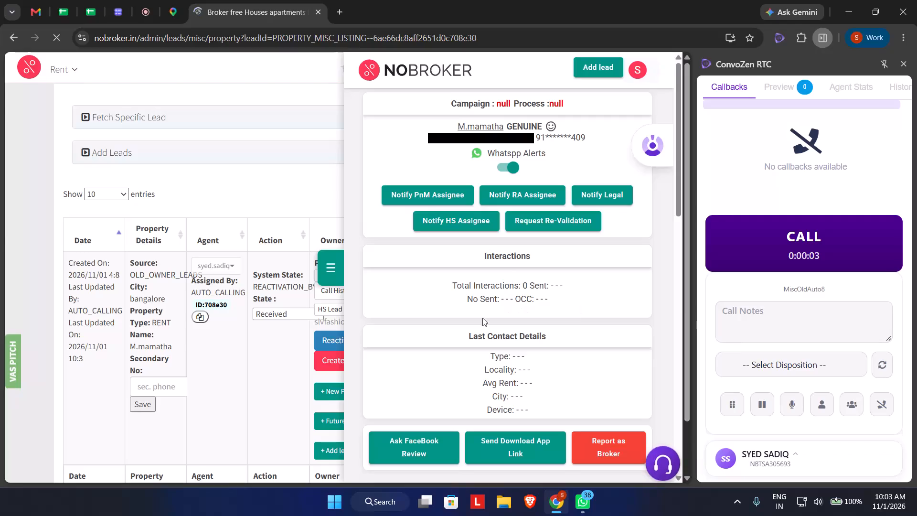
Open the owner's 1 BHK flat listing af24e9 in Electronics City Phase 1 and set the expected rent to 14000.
scroll(498, 310, "down", 5)
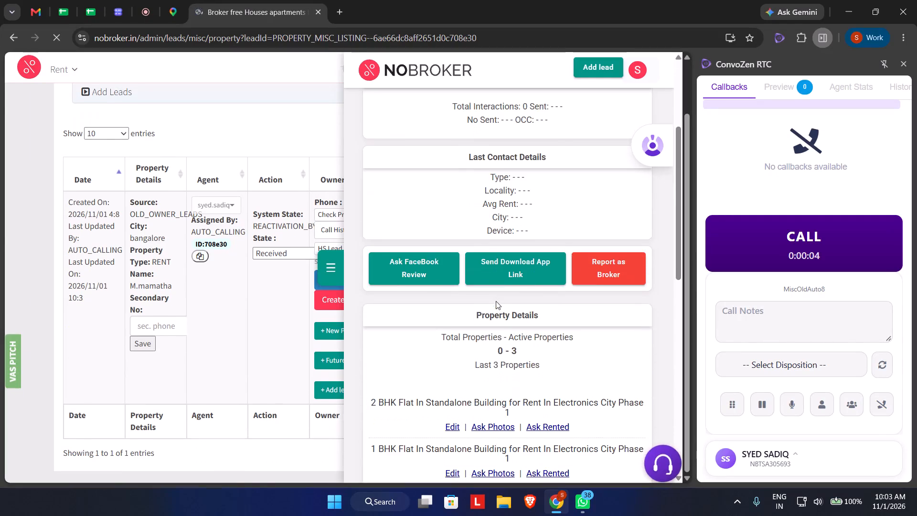
scroll(496, 301, "down", 2)
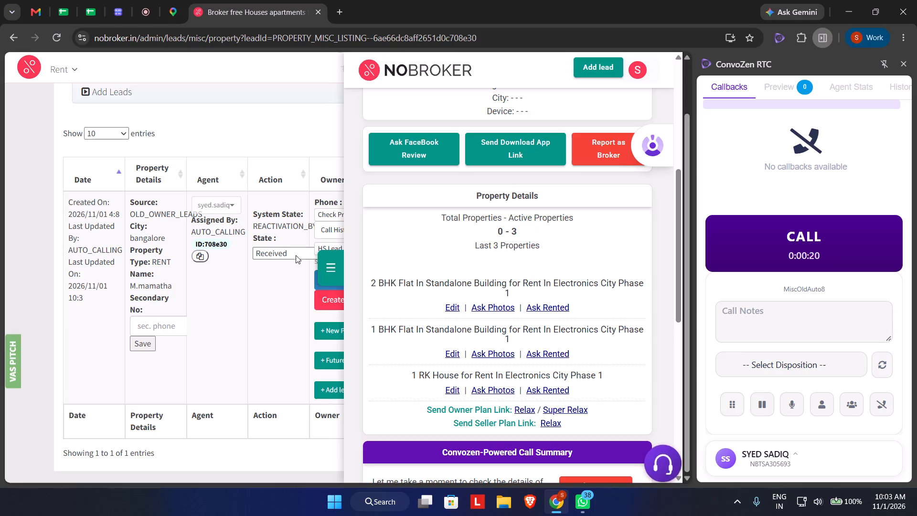
left_click(332, 215)
scroll(352, 297, "down", 7)
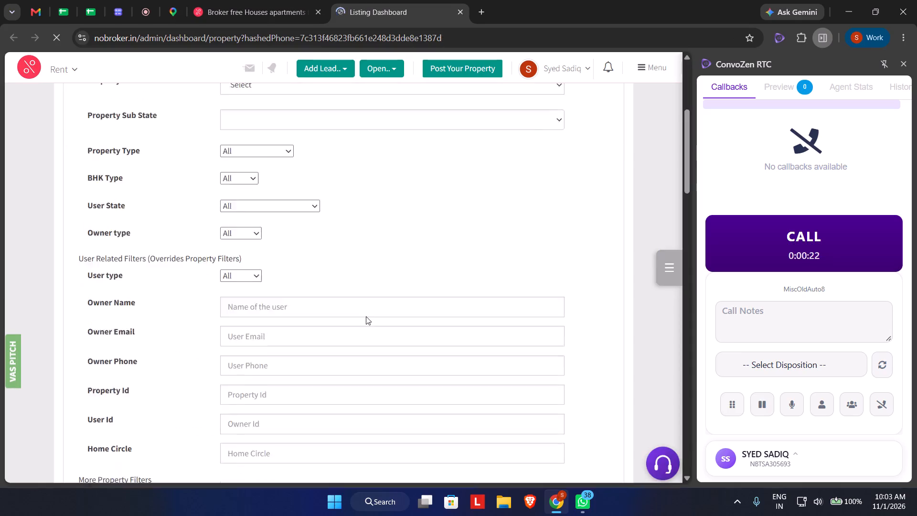
scroll(366, 316, "down", 16)
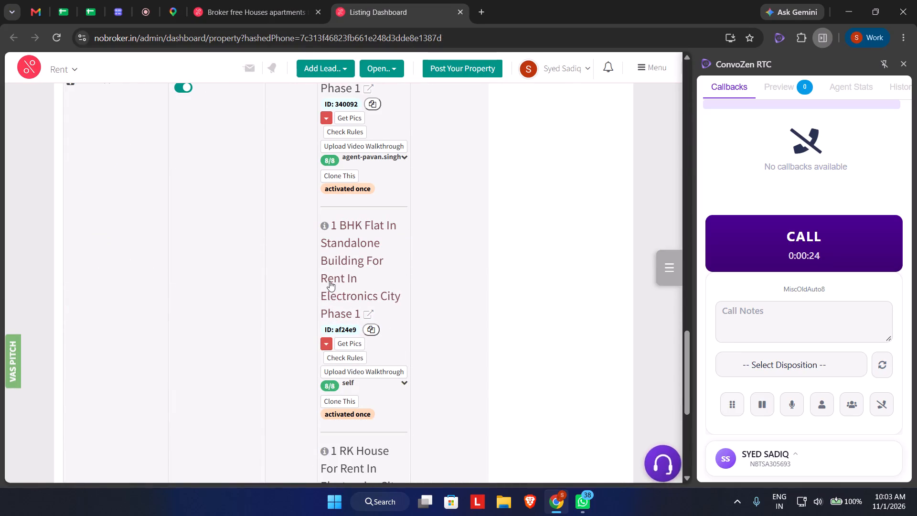
left_click(331, 280)
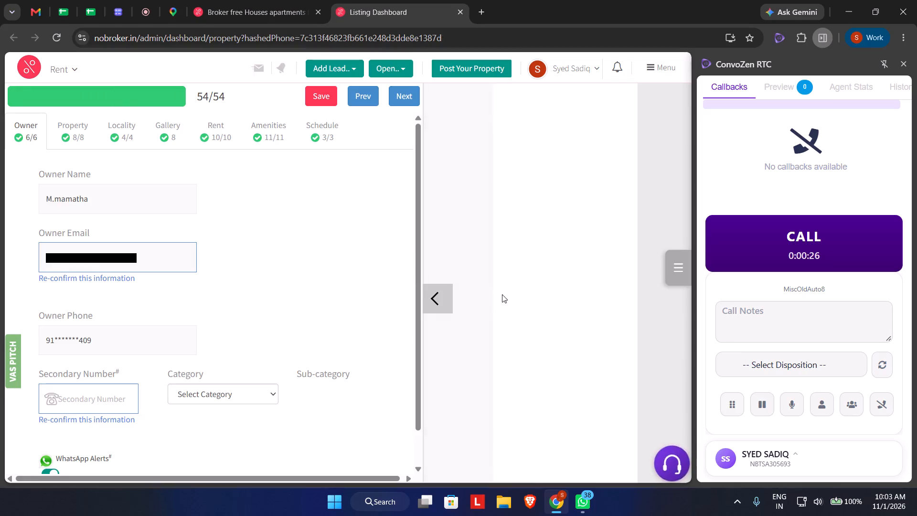
left_click(230, 123)
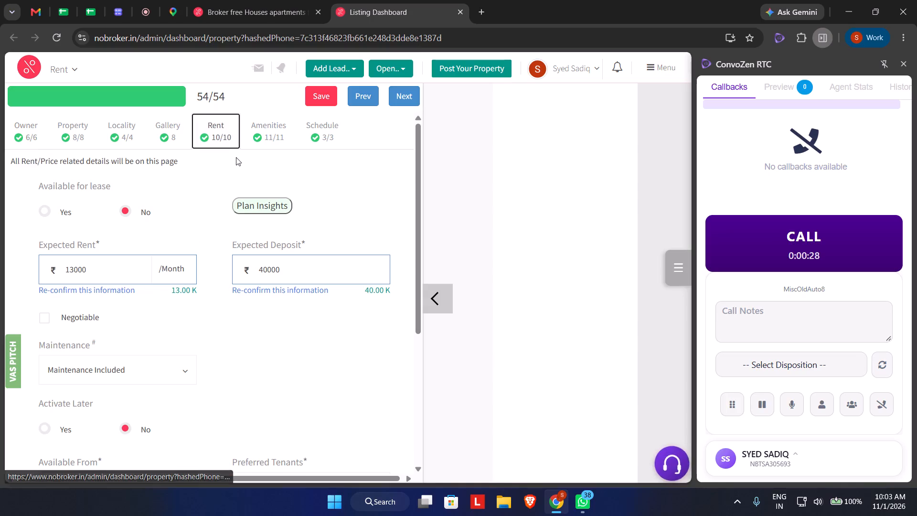
left_click(74, 275)
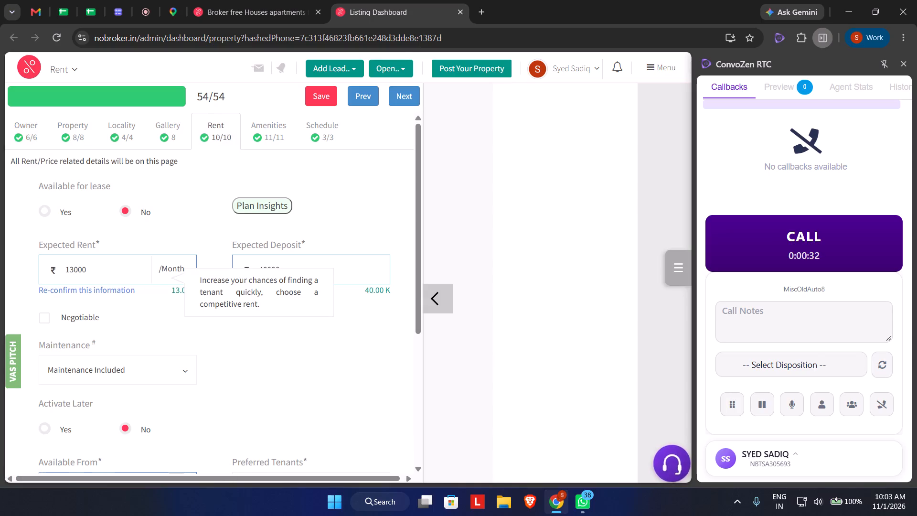
key("BackSpace")
key("4")
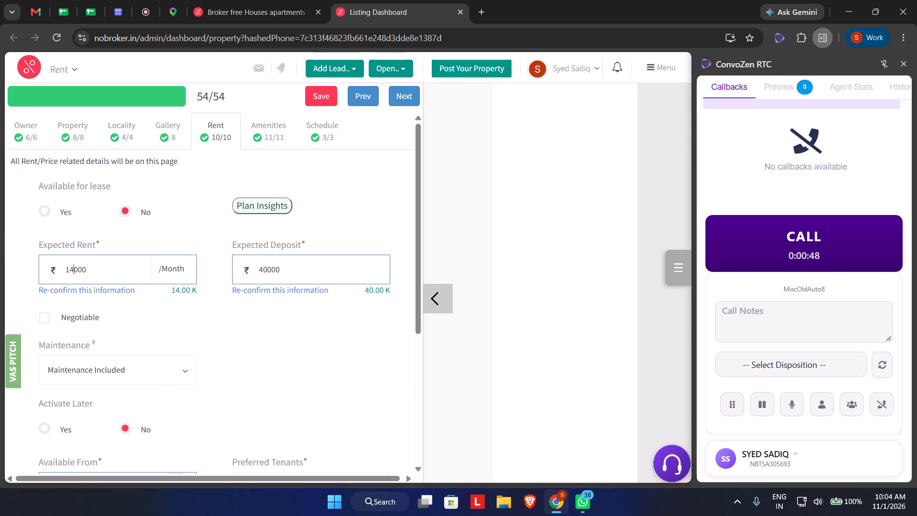
Set the 1 BHK listing's Available From date to 02-11-2026.
scroll(286, 380, "down", 3)
left_click(185, 321)
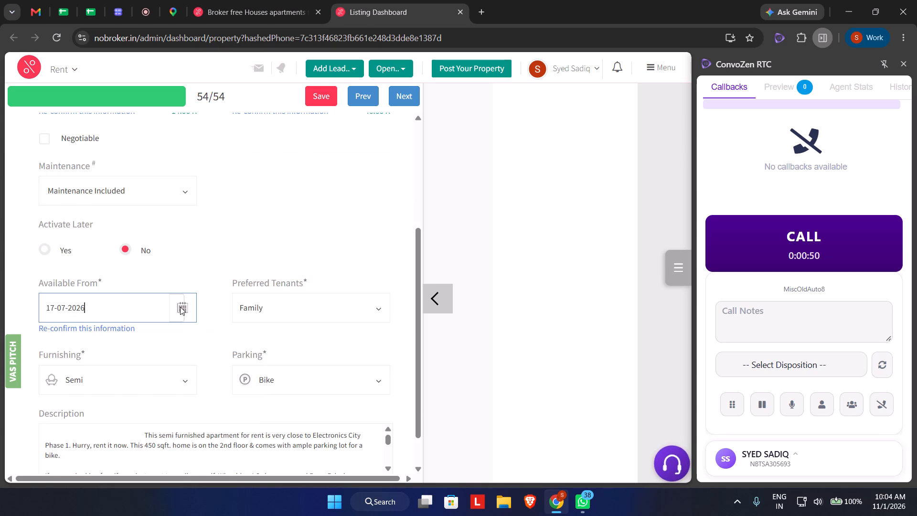
left_click(180, 307)
left_click(172, 311)
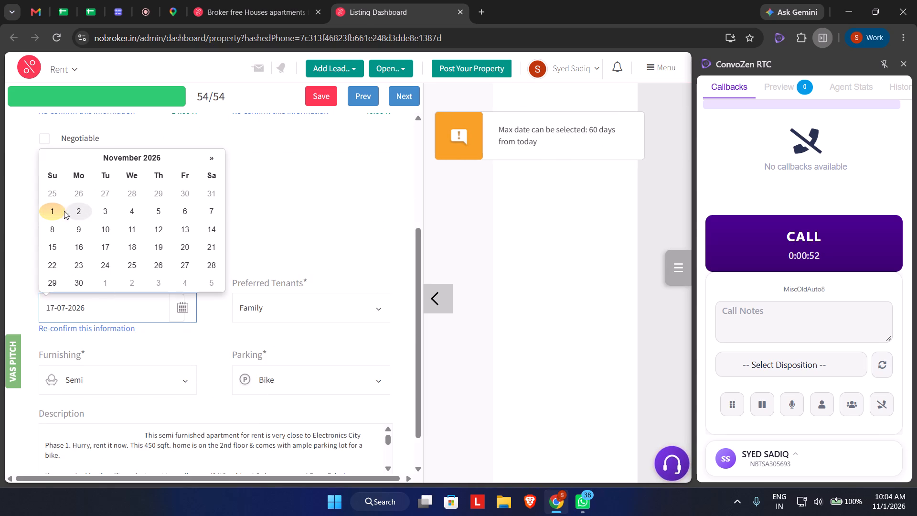
left_click(73, 210)
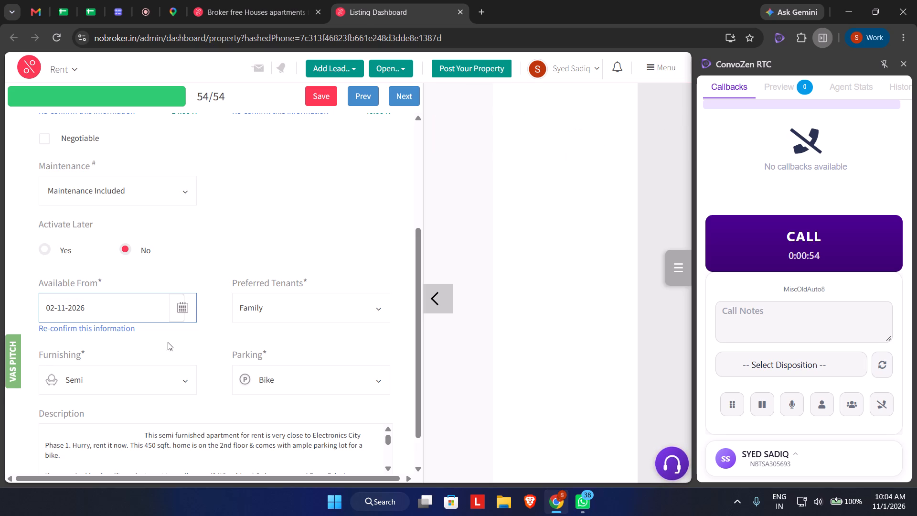
Review the 1 BHK listing's rent, property, locality, amenities and gallery details, and consult the outbound call script spreadsheet.
scroll(215, 356, "up", 4)
scroll(213, 356, "down", 2)
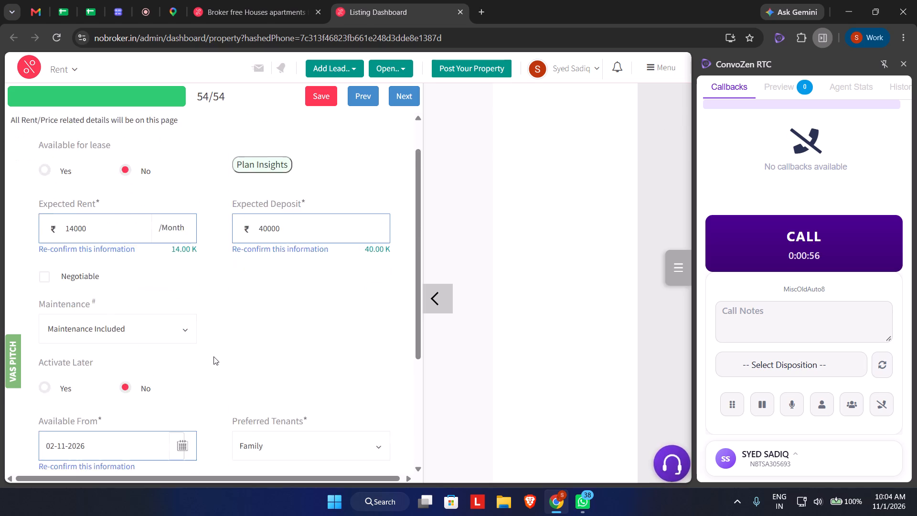
scroll(213, 356, "down", 2)
scroll(207, 363, "up", 4)
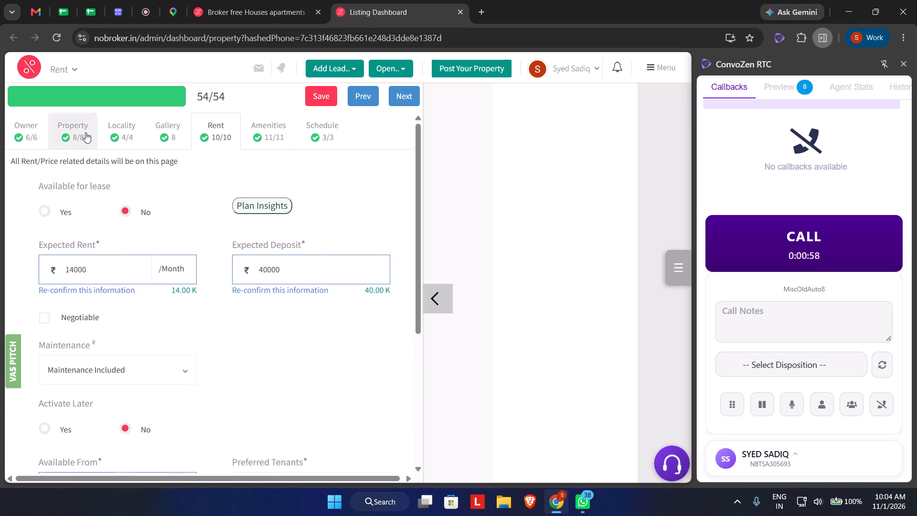
left_click(85, 132)
scroll(118, 295, "down", 1)
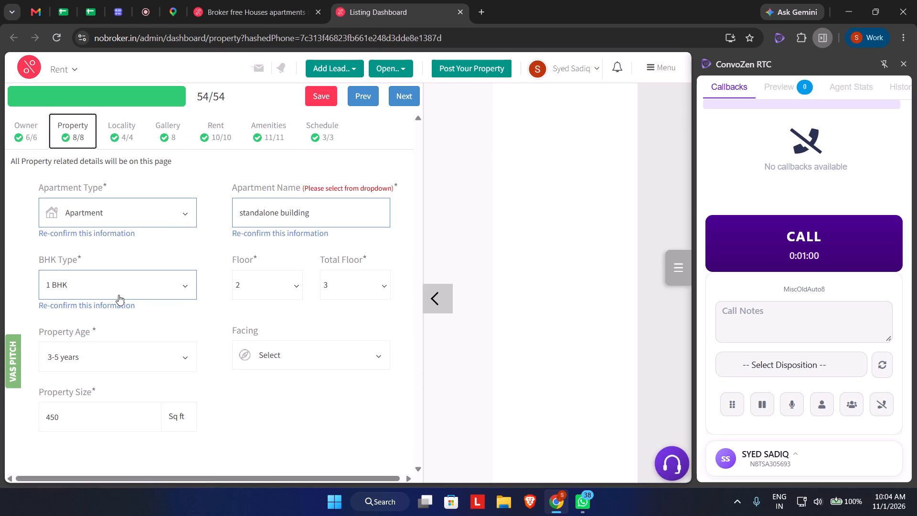
left_click(117, 130)
left_click(37, 139)
left_click(76, 126)
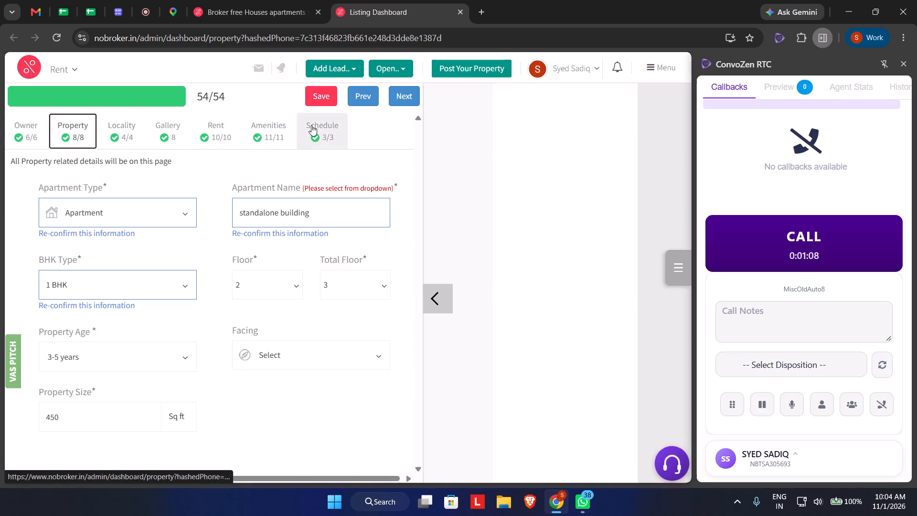
left_click(270, 126)
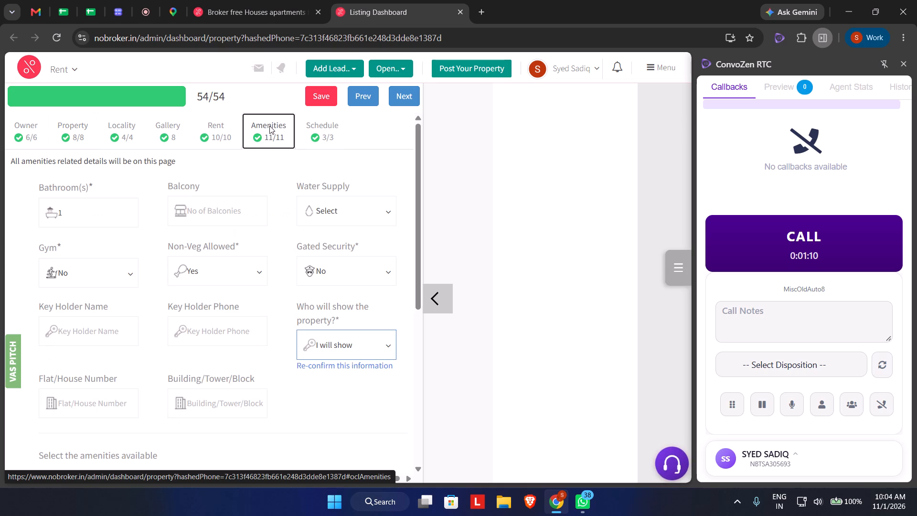
left_click(206, 128)
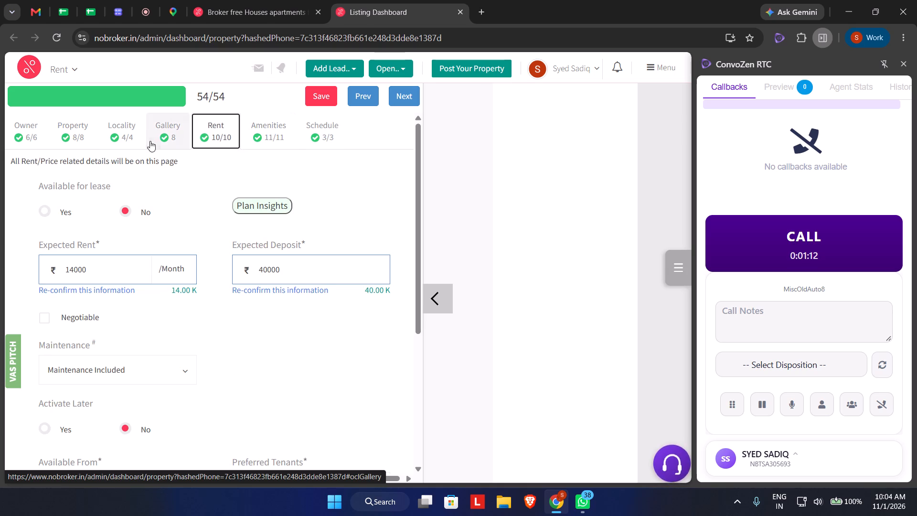
left_click(151, 137)
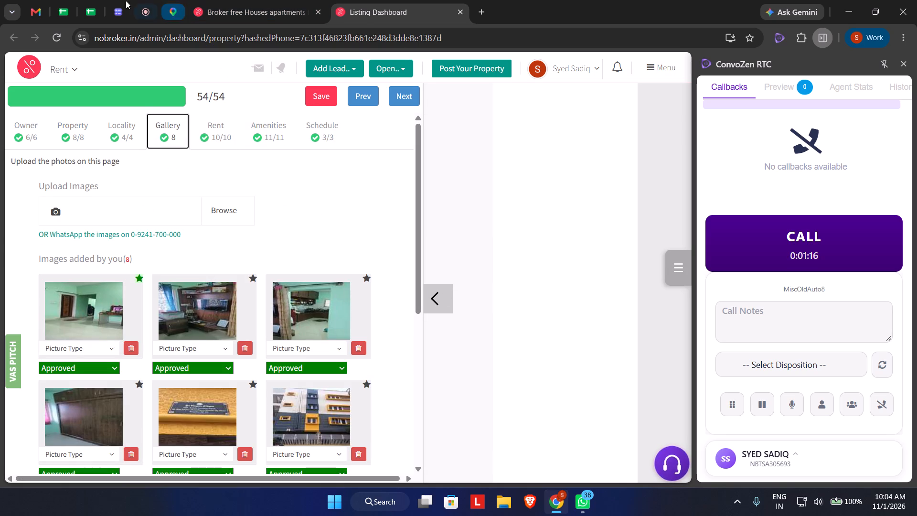
left_click(78, 0)
left_click(73, 3)
left_click(89, 0)
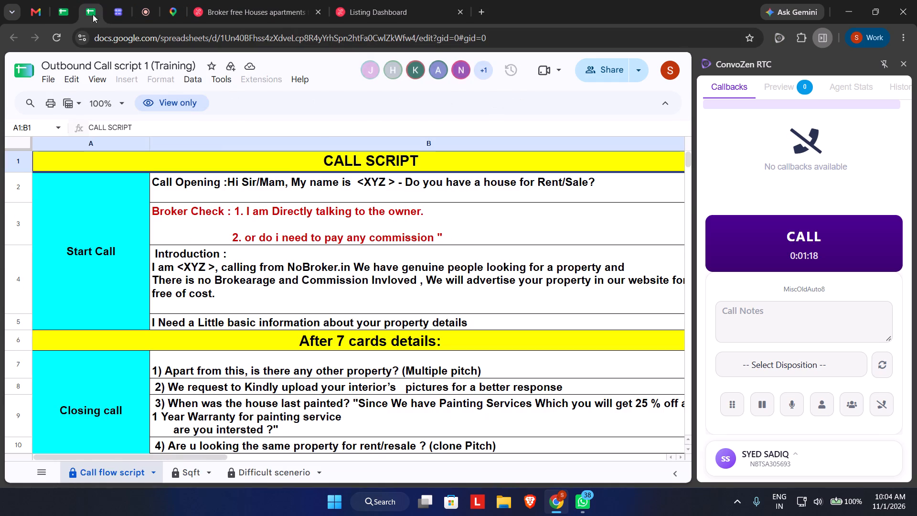
left_click(352, 6)
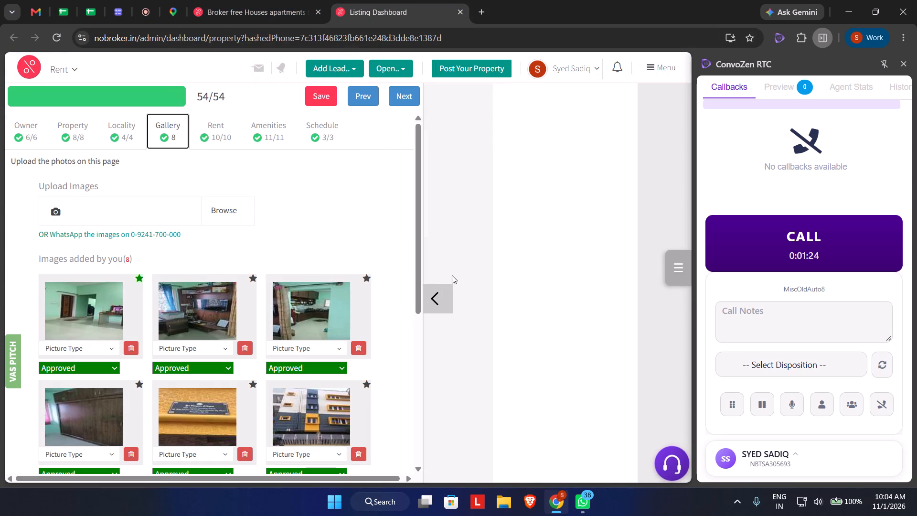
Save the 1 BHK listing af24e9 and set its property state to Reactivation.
left_click(317, 98)
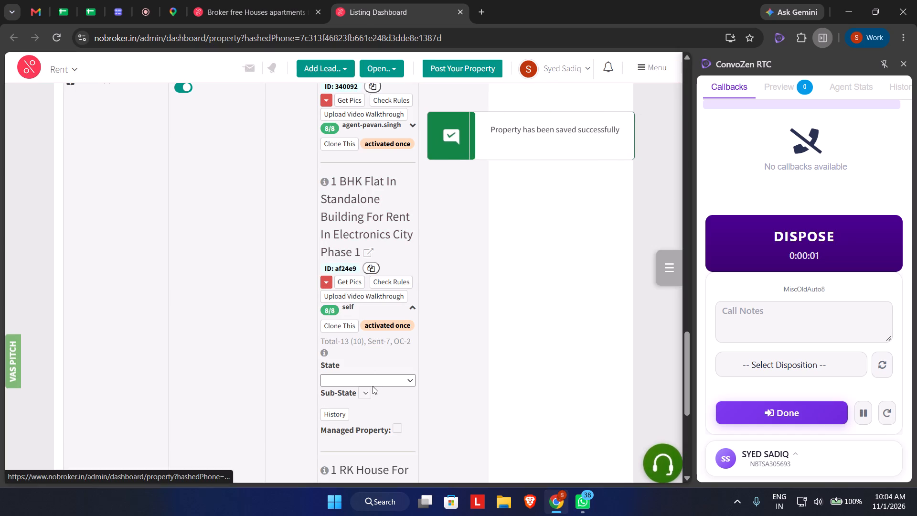
left_click(374, 380)
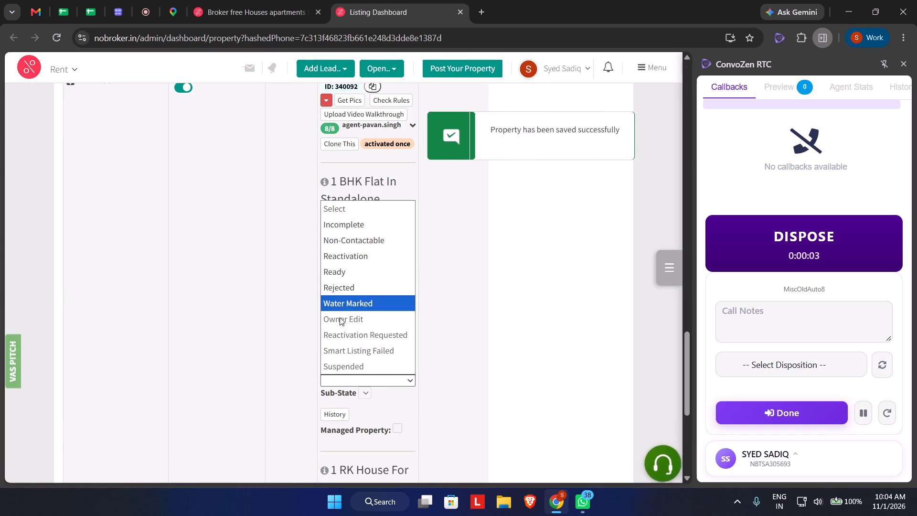
left_click(357, 256)
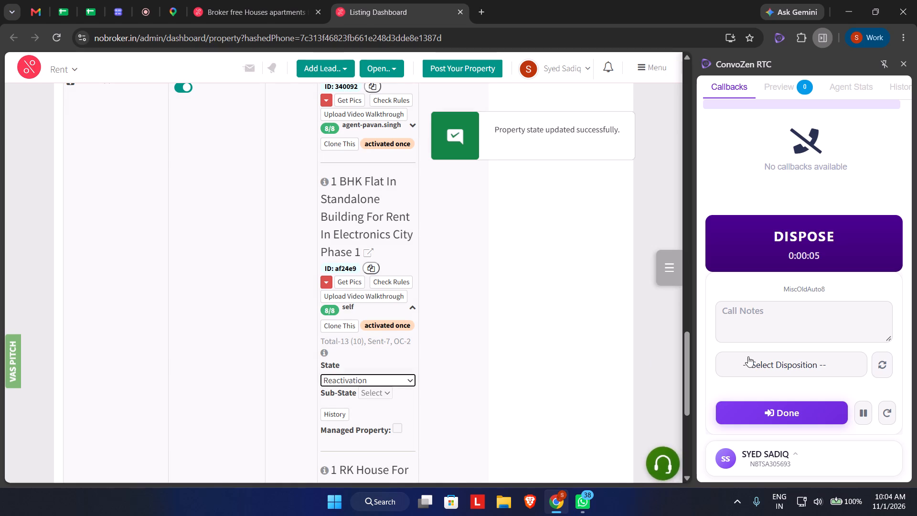
Set the ConvoZen RTC call disposition to Click Calling, Converted and Re Activation.
left_click(769, 373)
left_click(765, 405)
left_click(760, 361)
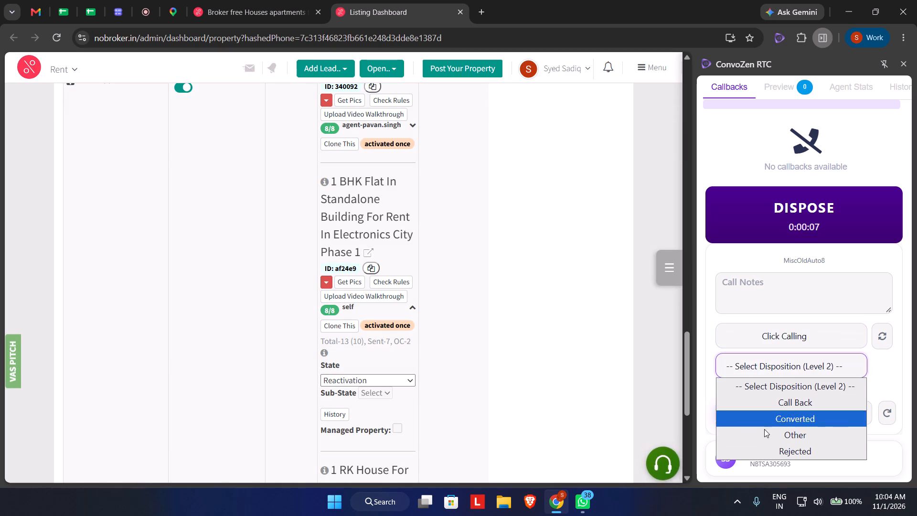
left_click(768, 416)
left_click(768, 363)
left_click(768, 450)
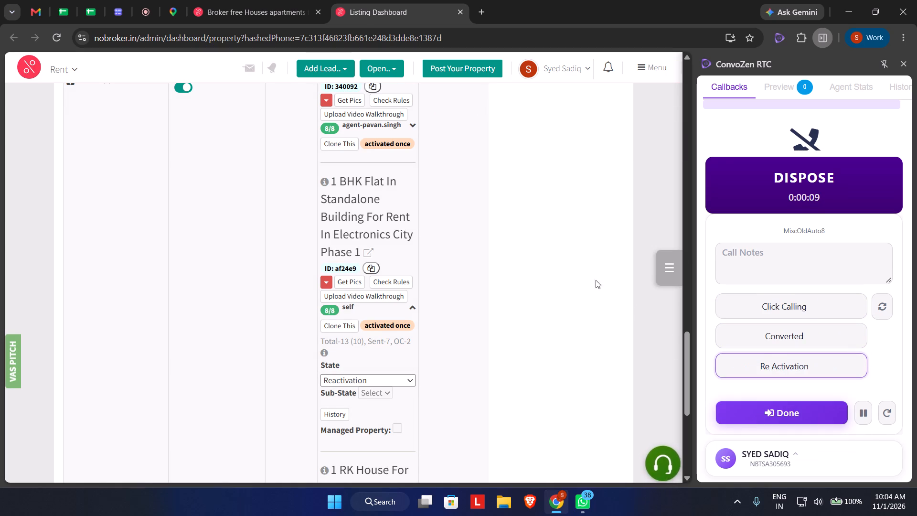
left_click(524, 259)
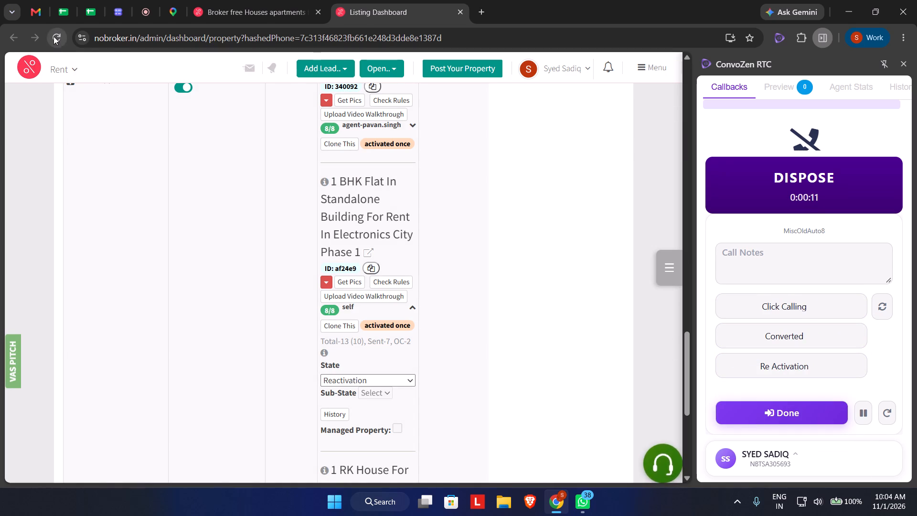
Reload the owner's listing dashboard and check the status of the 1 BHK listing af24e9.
left_click(53, 36)
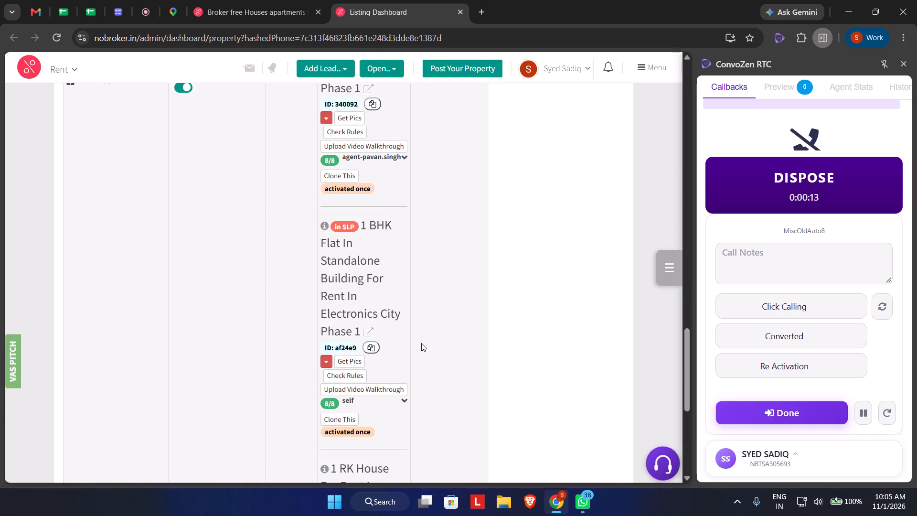
scroll(401, 256, "up", 3)
scroll(401, 256, "down", 4)
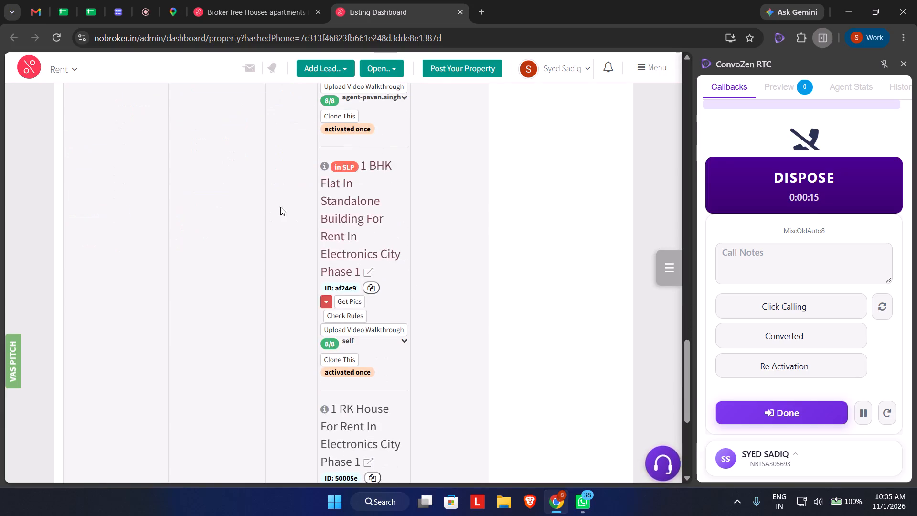
left_click(51, 36)
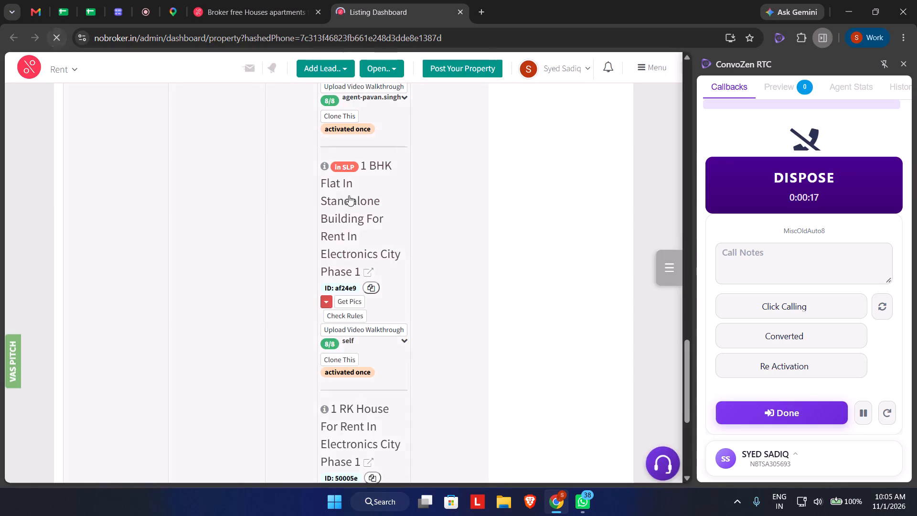
scroll(350, 198, "down", 4)
scroll(349, 198, "up", 6)
left_click(50, 44)
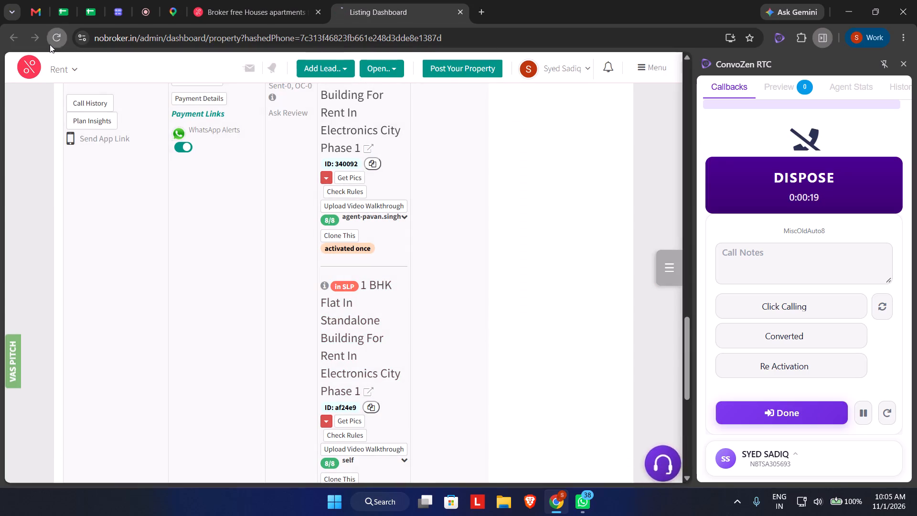
left_click(50, 44)
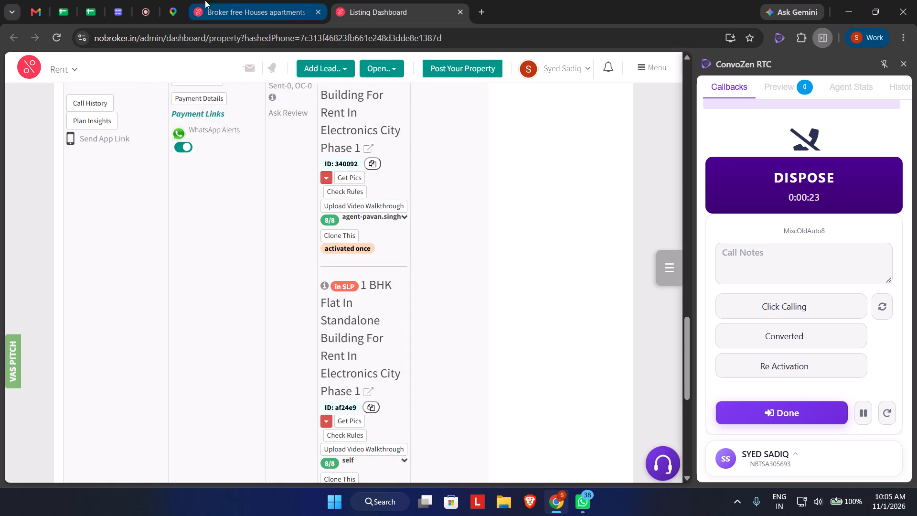
left_click(56, 23)
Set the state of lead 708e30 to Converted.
left_click(265, 0)
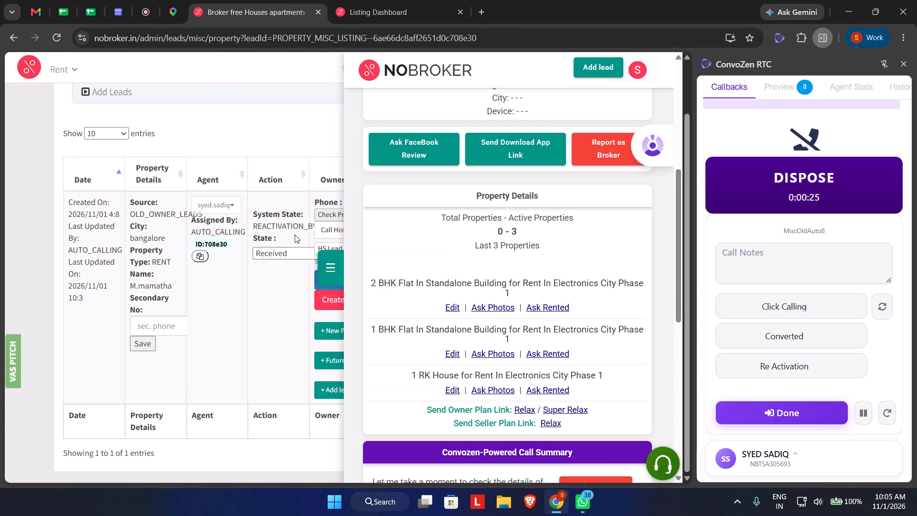
left_click_drag(297, 248, 296, 257)
left_click(289, 272)
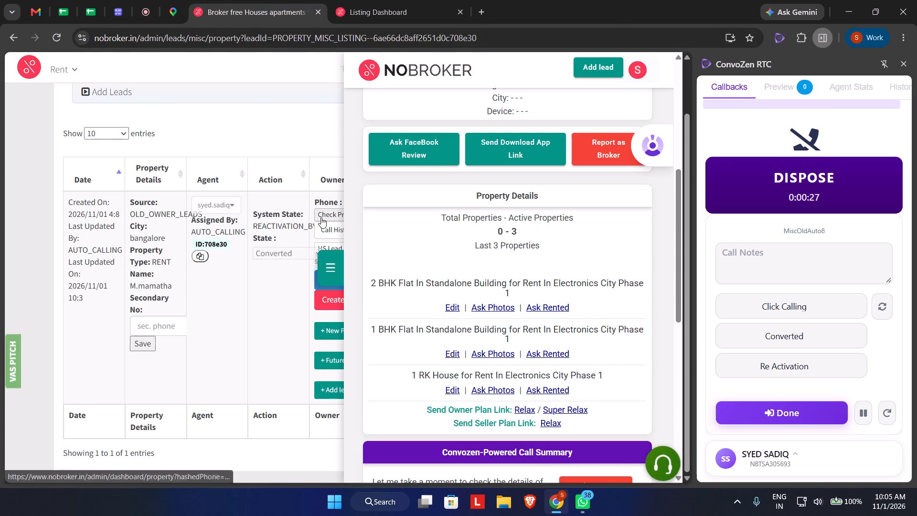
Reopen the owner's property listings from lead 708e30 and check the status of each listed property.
left_click(321, 217)
scroll(489, 152, "up", 1)
scroll(484, 161, "down", 15)
scroll(335, 170, "down", 5)
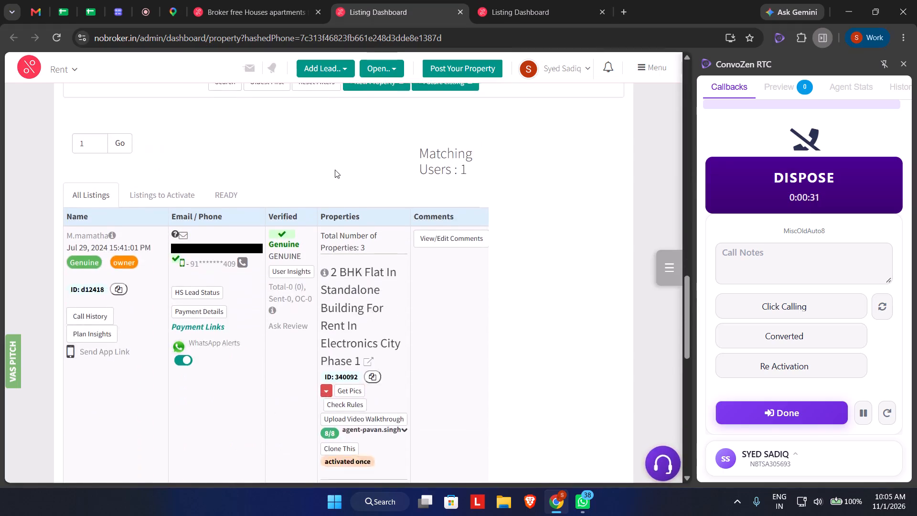
scroll(335, 170, "down", 9)
scroll(335, 171, "up", 1)
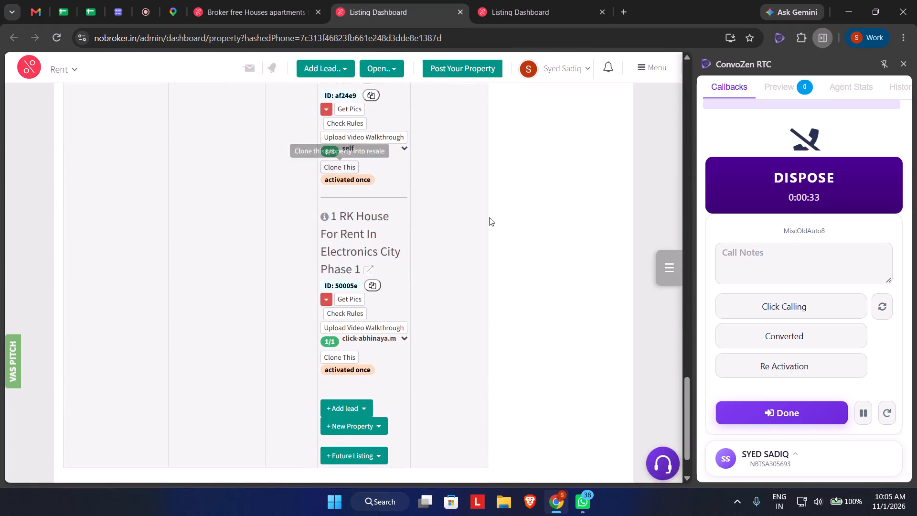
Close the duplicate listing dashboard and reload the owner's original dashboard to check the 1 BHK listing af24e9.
scroll(500, 220, "up", 4)
left_click(458, 12)
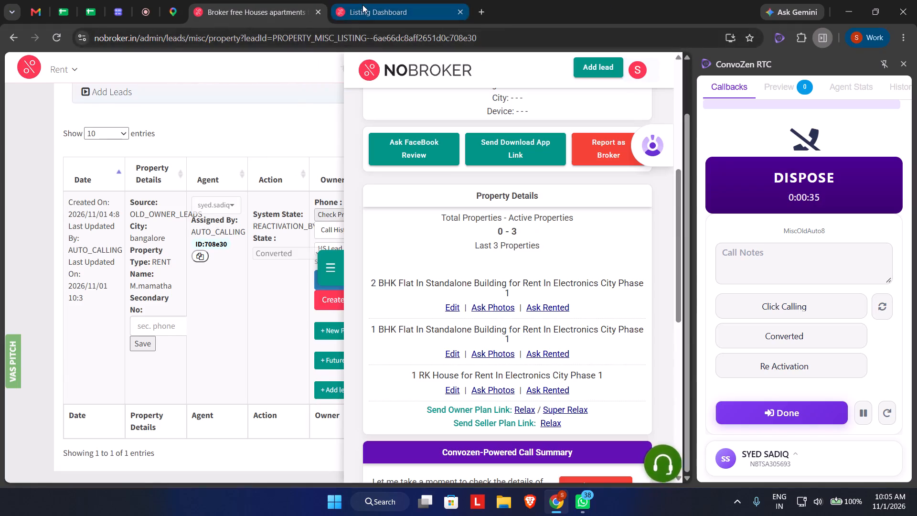
left_click(363, 4)
left_click(61, 41)
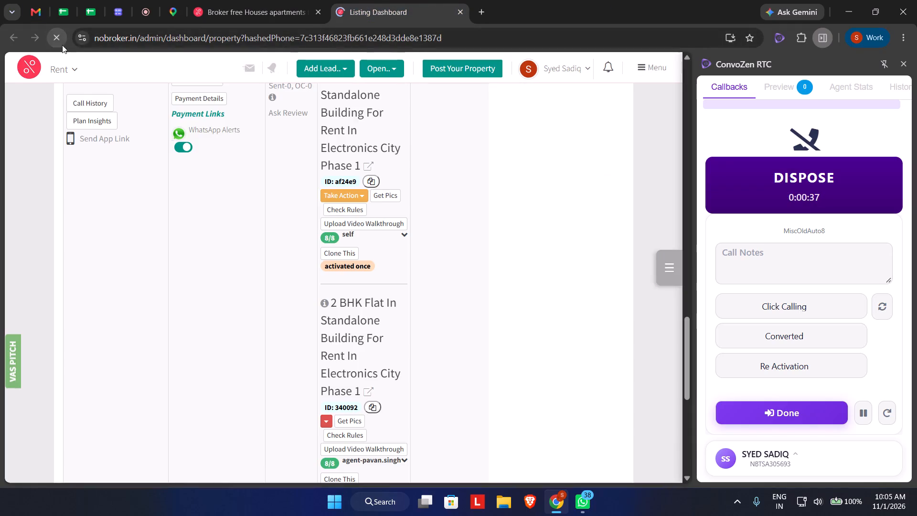
scroll(241, 204, "up", 2)
Pin the owner's listing dashboard in the browser and place it first, ahead of Gmail.
right_click(411, 0)
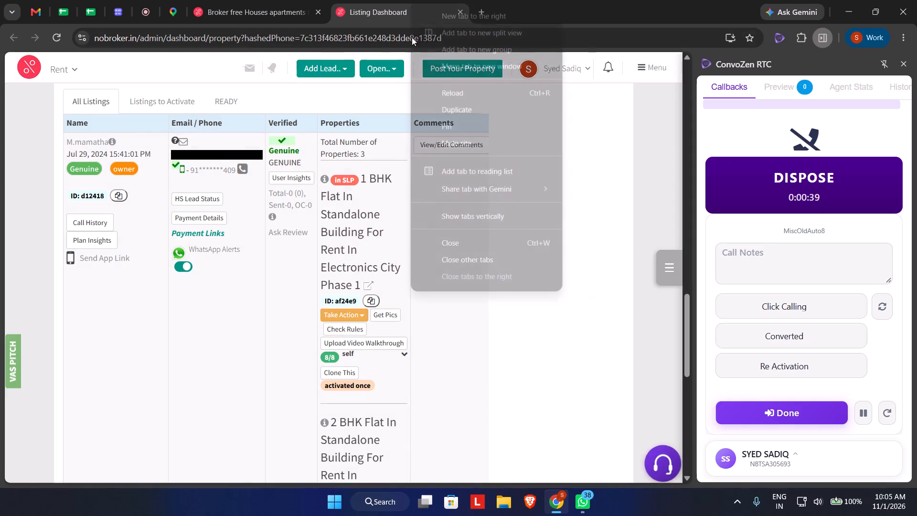
left_click(447, 120)
left_click_drag(196, 13, 54, 0)
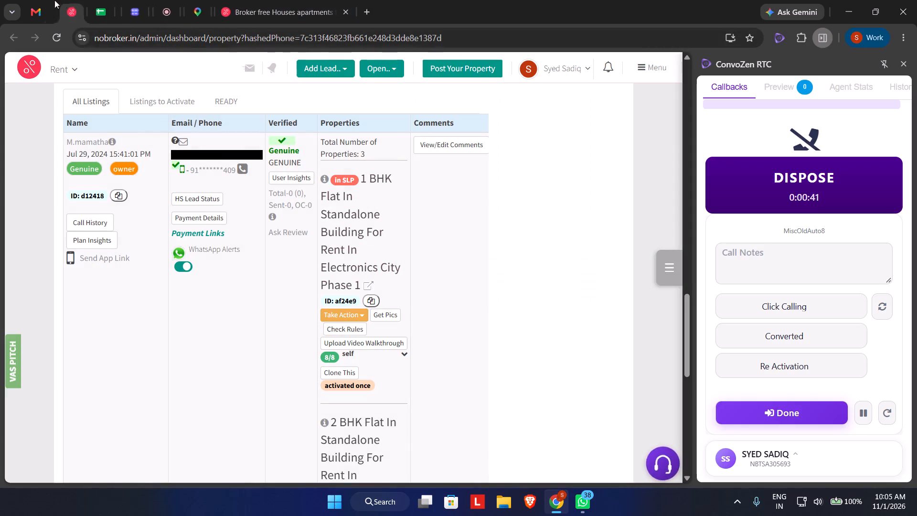
left_click_drag(54, 0, 32, 0)
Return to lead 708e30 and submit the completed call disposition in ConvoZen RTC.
left_click(257, 3)
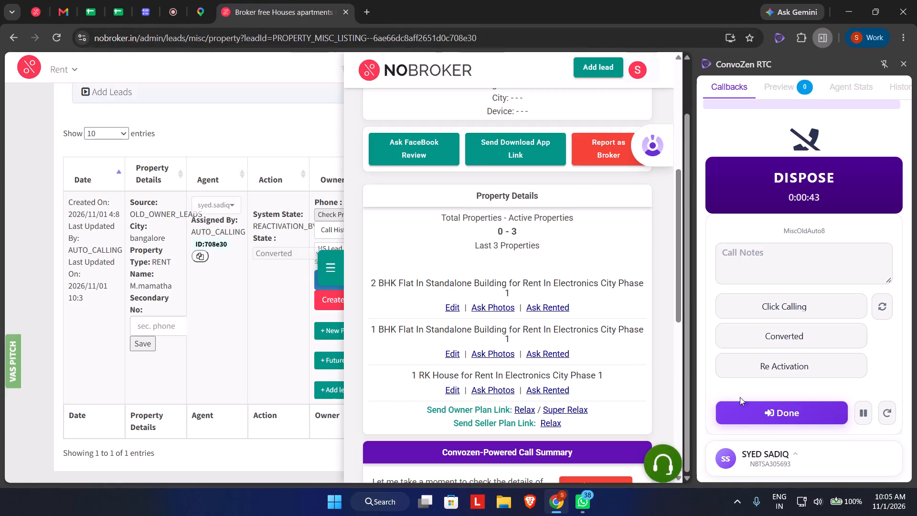
left_click(740, 395)
left_click_drag(761, 413, 764, 418)
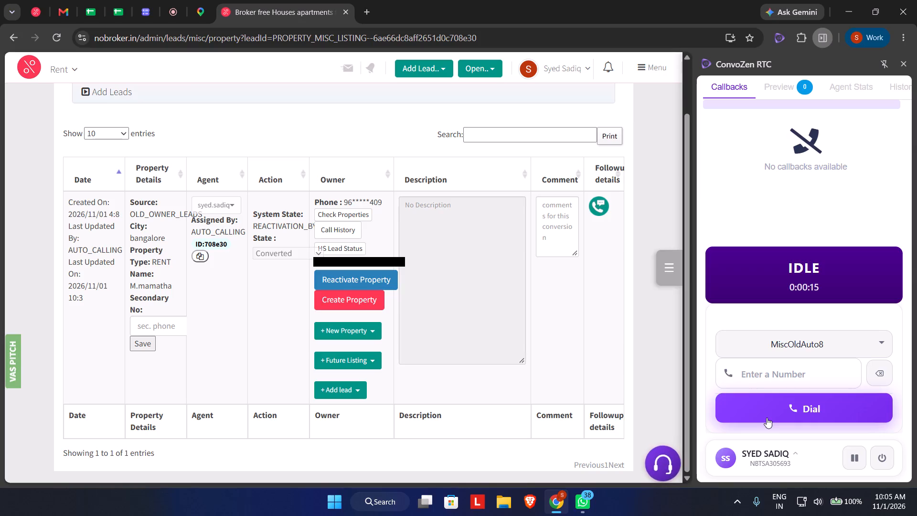
Open Task Manager to examine the running processes and their resource use.
right_click(629, 513)
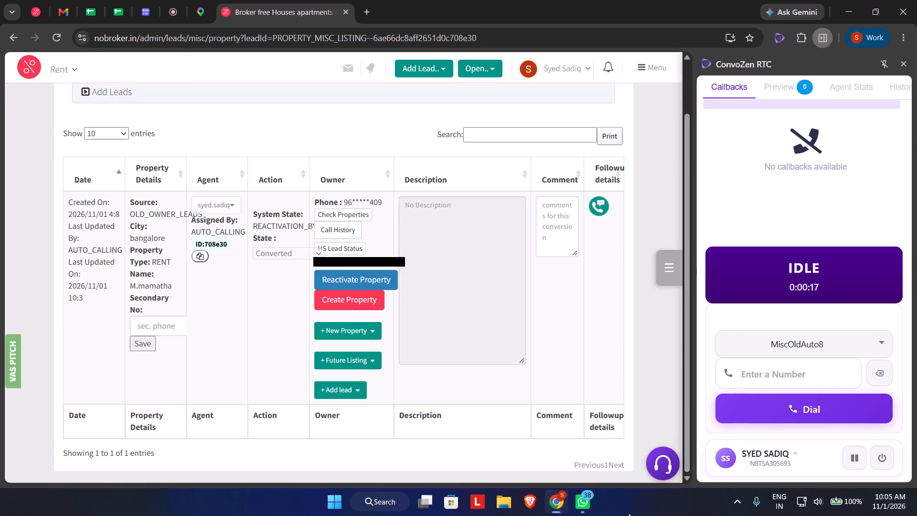
left_click(642, 480)
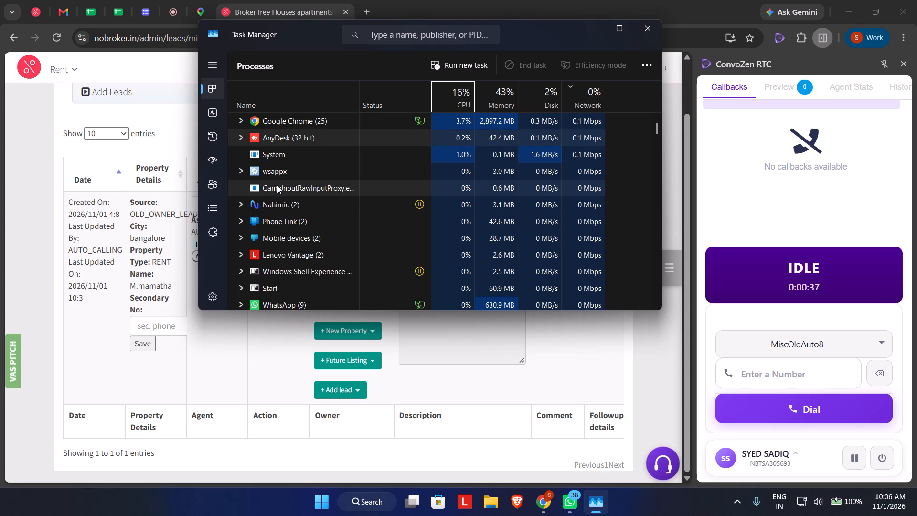
Show the hidden background apps in the Windows system tray.
left_click(735, 510)
left_click(736, 512)
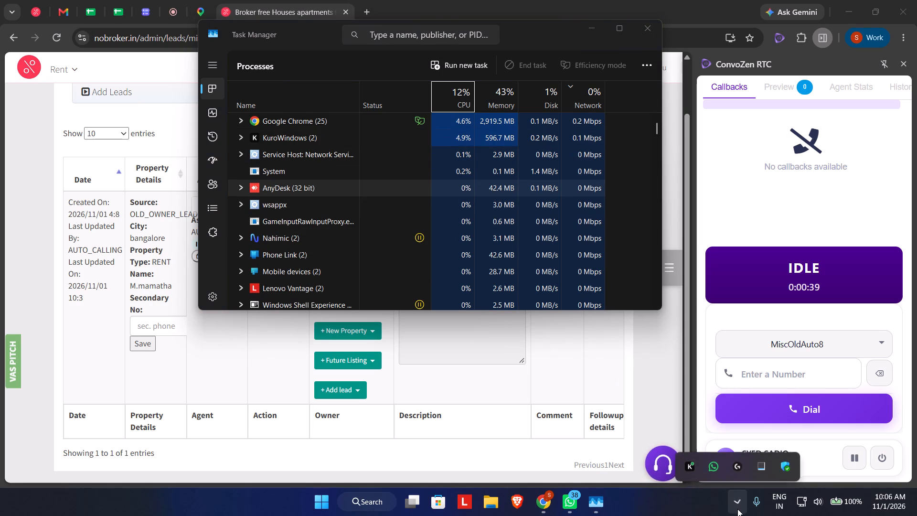
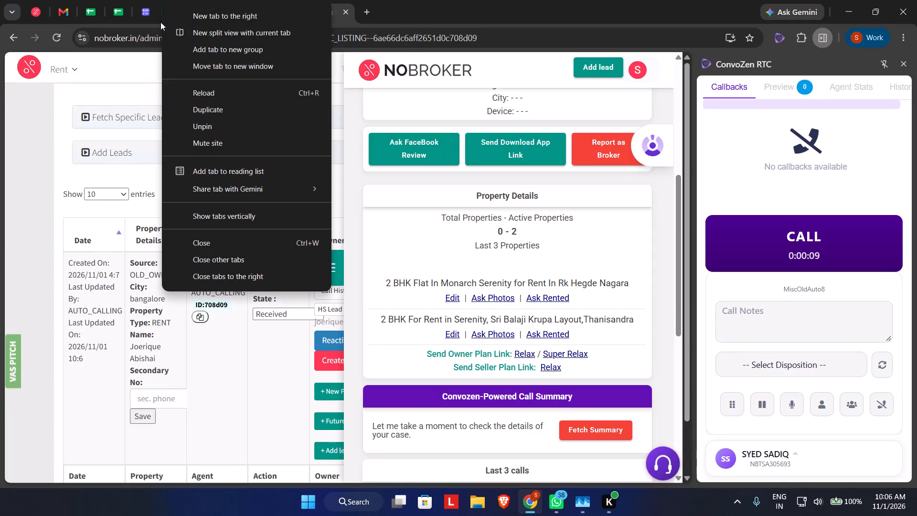
Mute the site open in the pinned browser tab with the red circular icon.
left_click(186, 142)
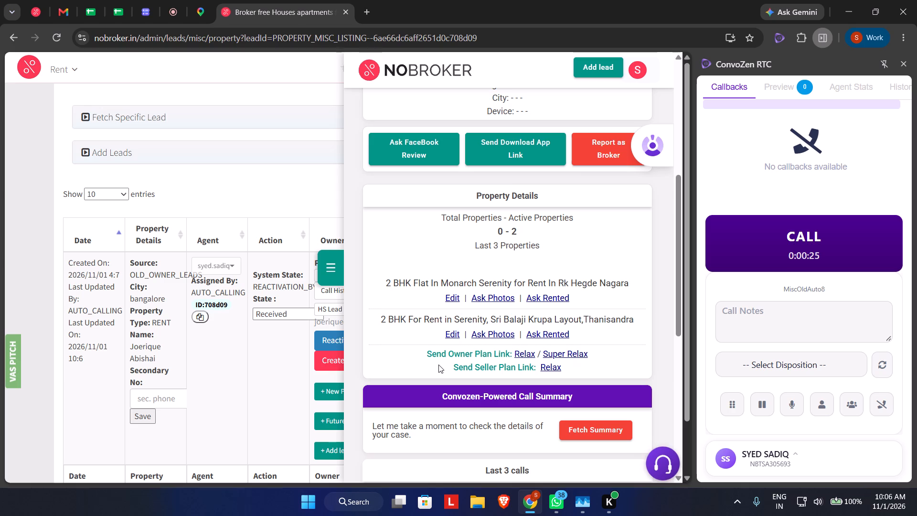
left_click(284, 318)
left_click(279, 375)
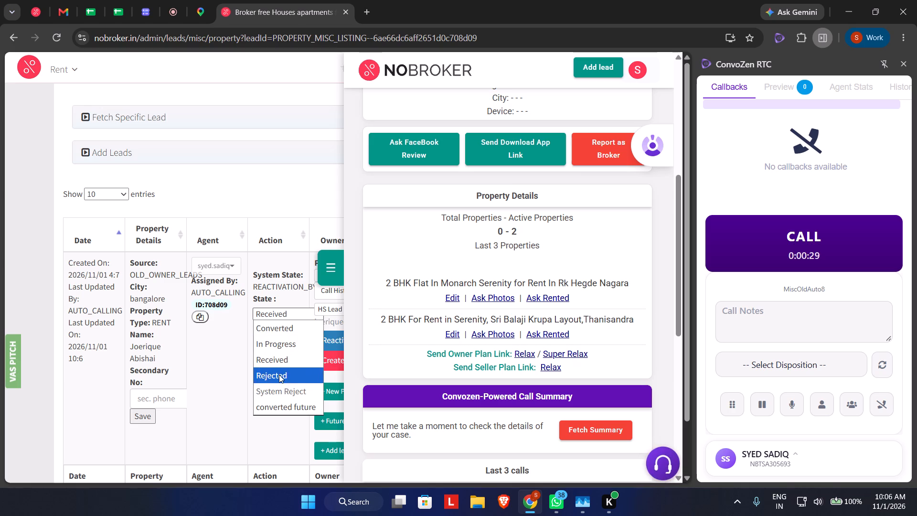
left_click(273, 329)
left_click(280, 256)
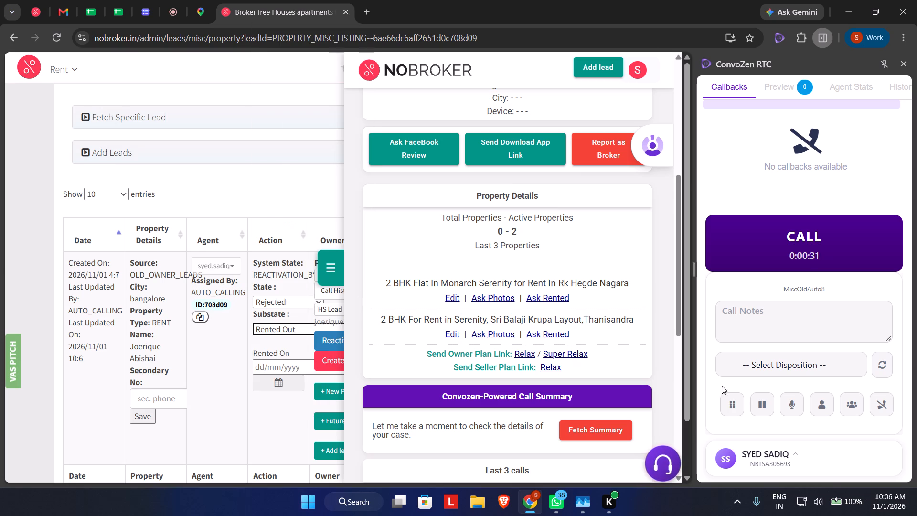
left_click(815, 363)
left_click(789, 400)
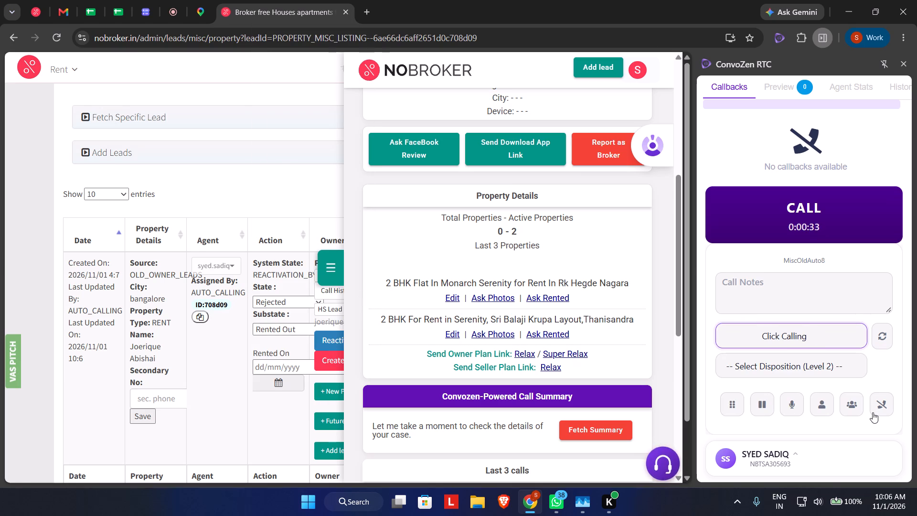
left_click(873, 411)
left_click(763, 365)
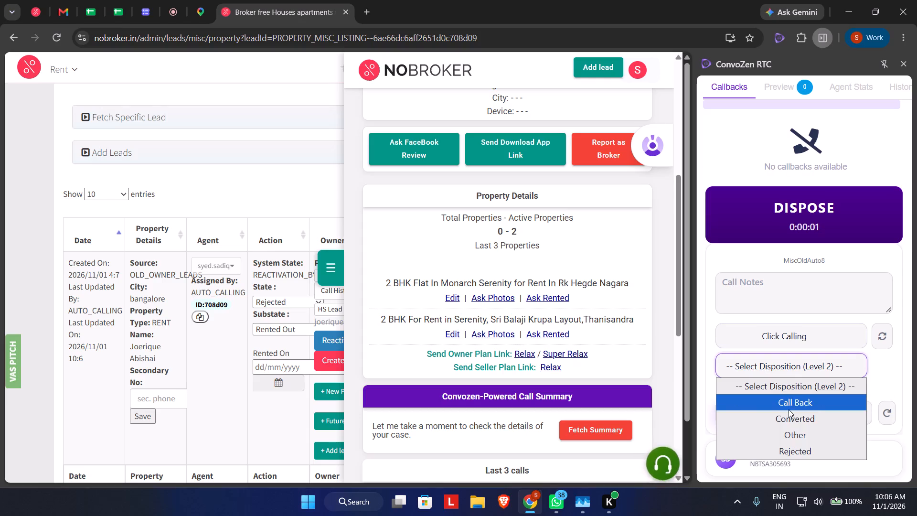
left_click(793, 451)
left_click(744, 363)
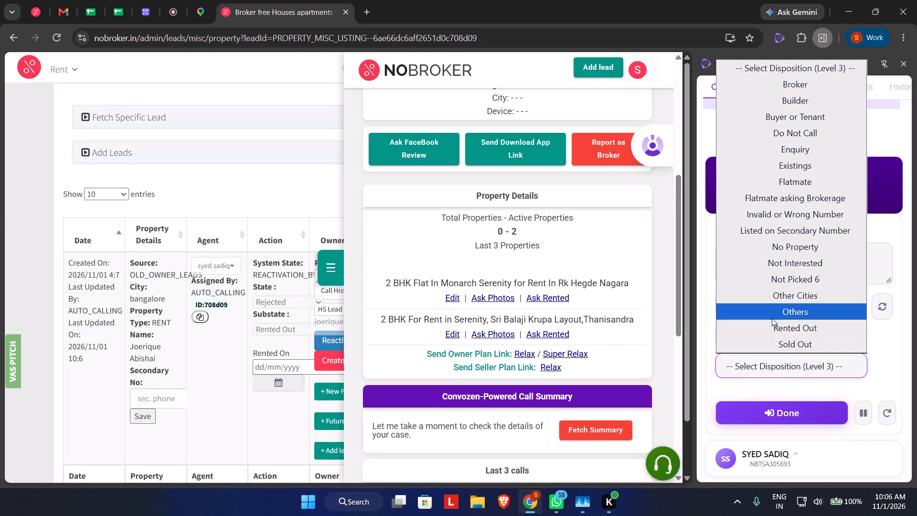
left_click_drag(774, 333, 773, 346)
left_click(779, 371)
left_click(794, 322)
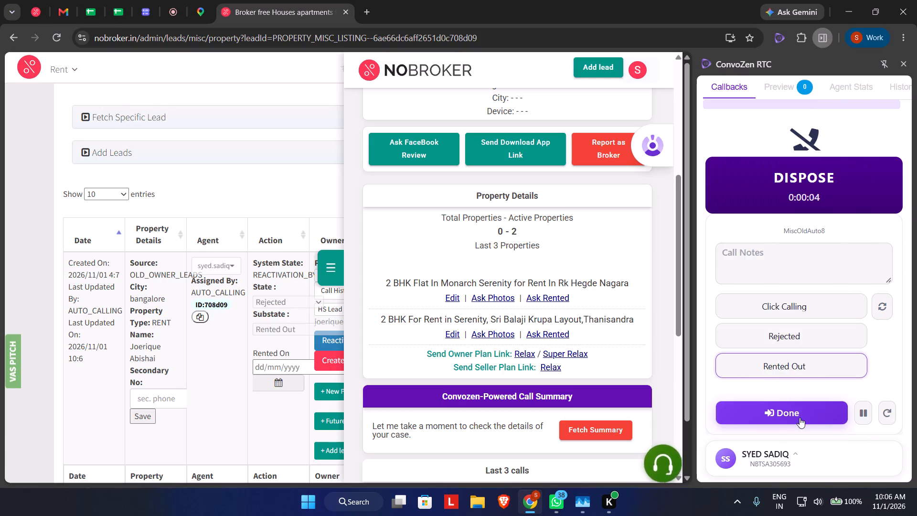